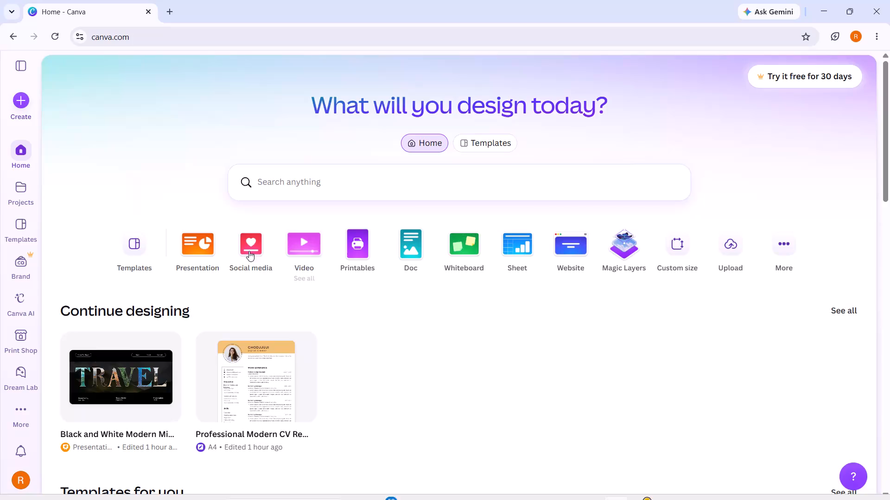
# Create a new blank presentation.
pyautogui.click(188, 257)
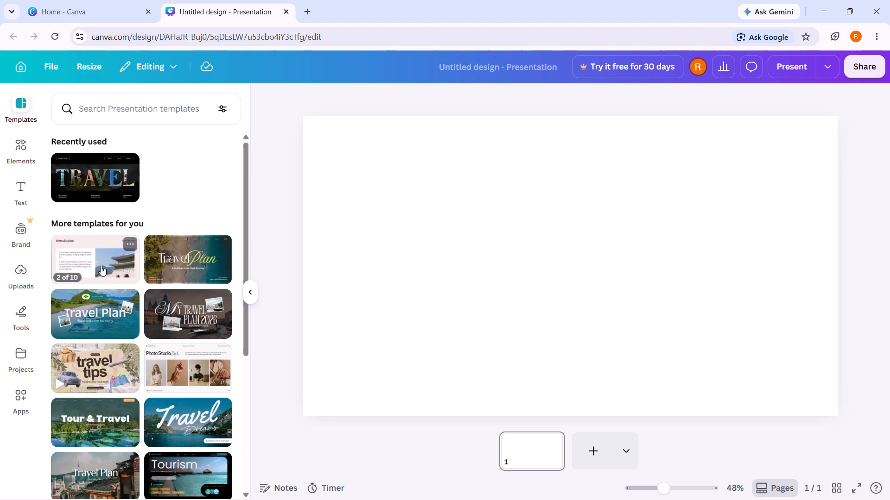
# Apply the "Tourism" cover page of the Black Blue Orange Modern Tourism Presentation template to the blank slide.
pyautogui.scroll(-2, 129, 346)
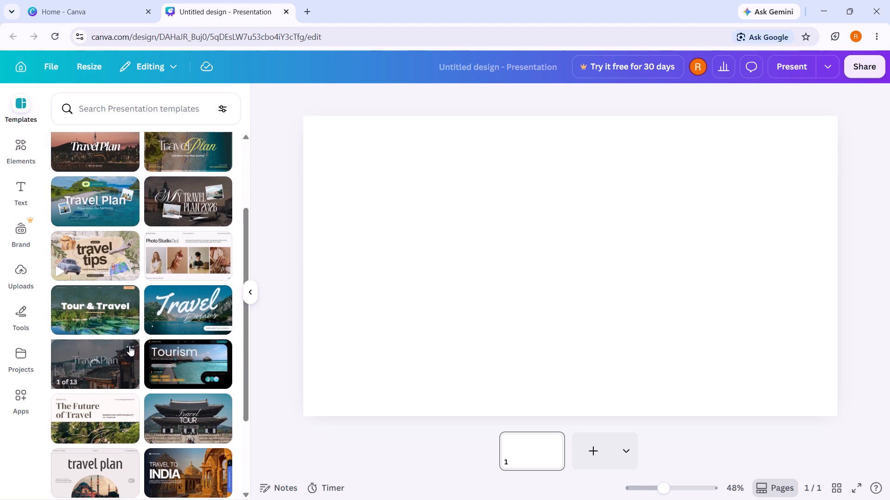
pyautogui.scroll(-1, 129, 346)
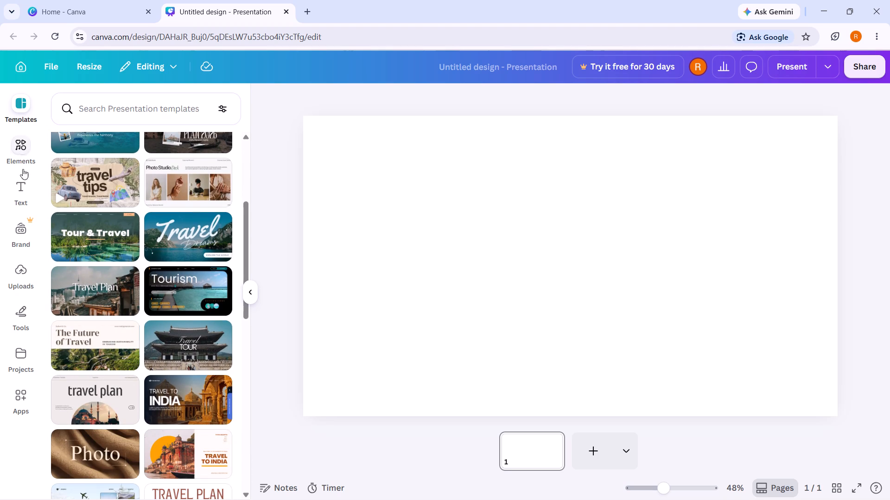
pyautogui.click(23, 189)
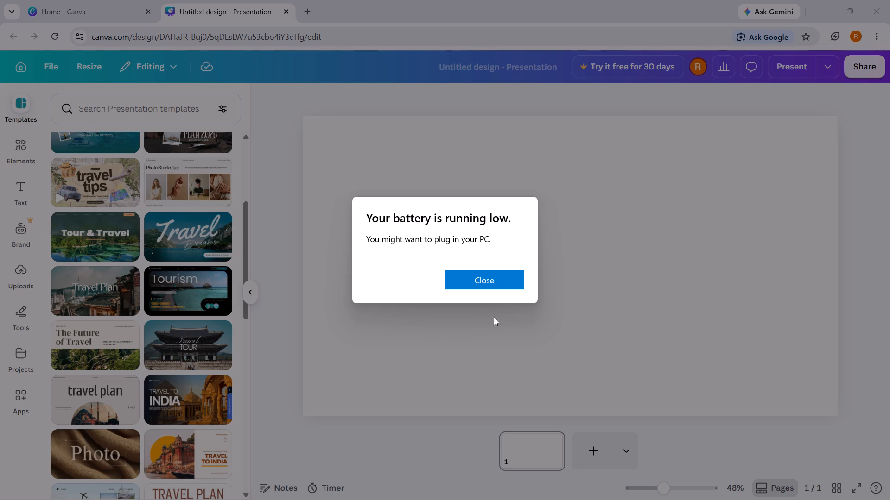
pyautogui.click(495, 275)
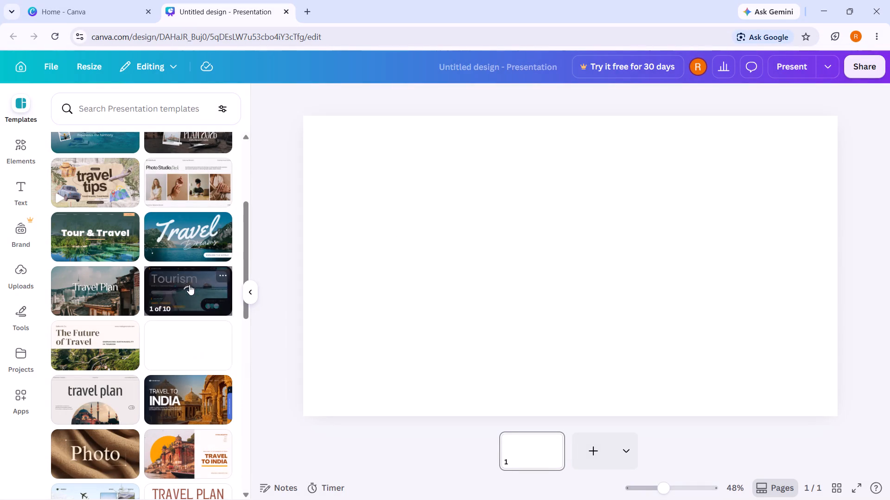
pyautogui.click(187, 290)
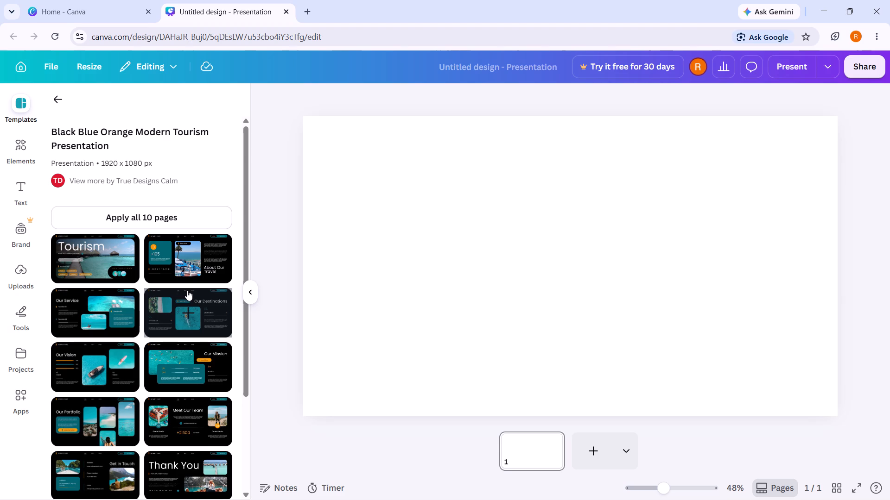
pyautogui.click(113, 242)
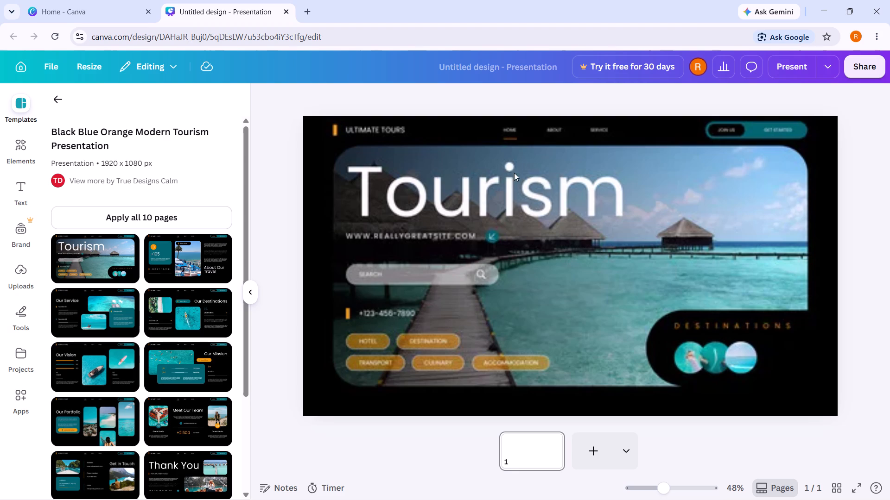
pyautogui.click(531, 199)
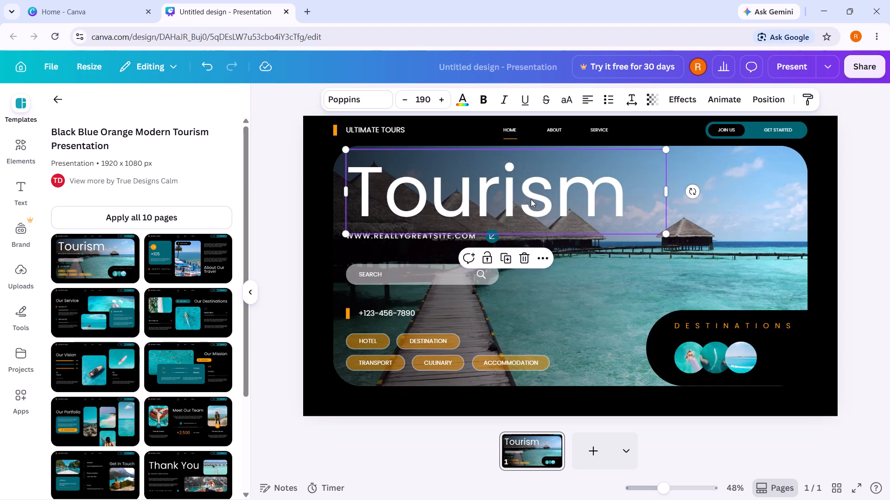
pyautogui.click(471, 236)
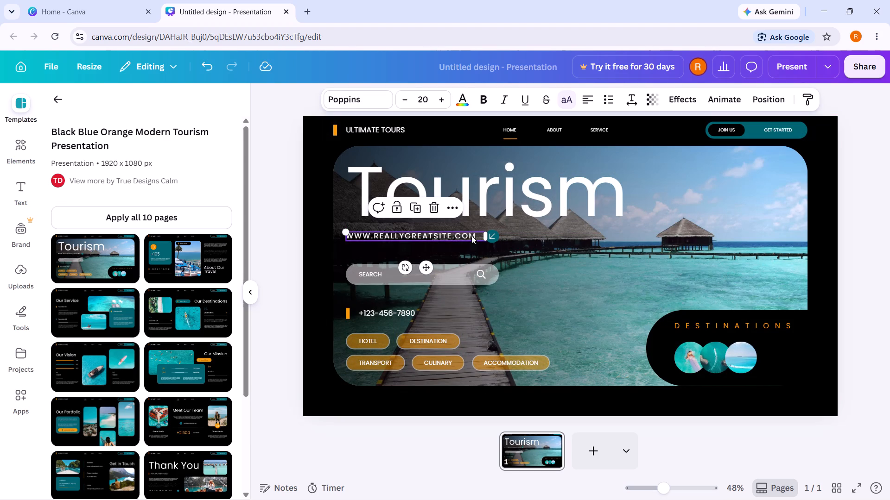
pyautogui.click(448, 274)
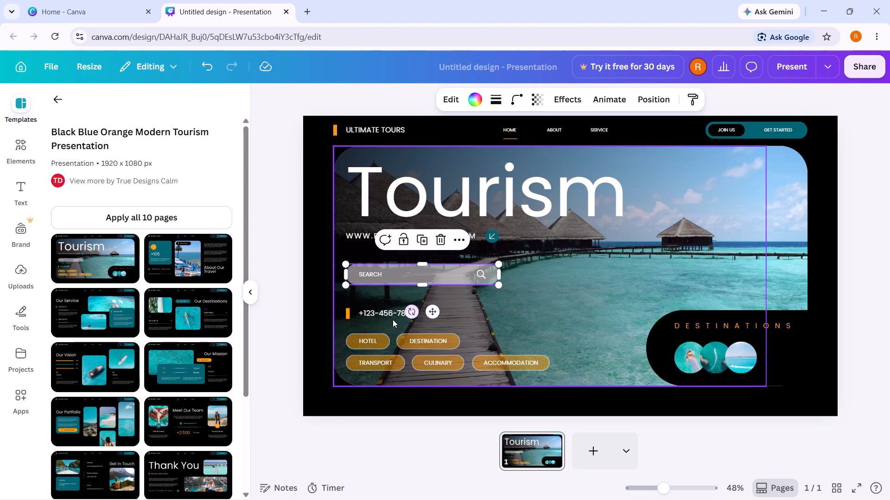
# Replace the "ULTIMATE TOURS" brand text in the slide's header with "Shimla".
pyautogui.click(381, 131)
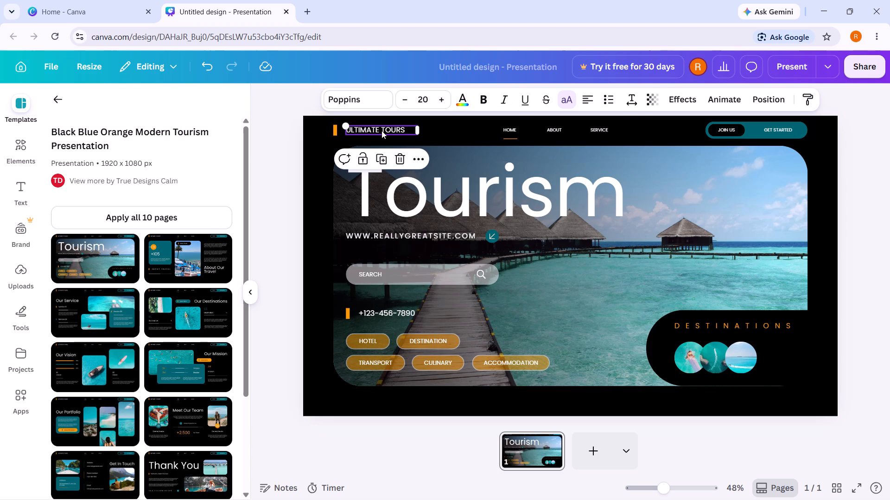
pyautogui.doubleClick(413, 126)
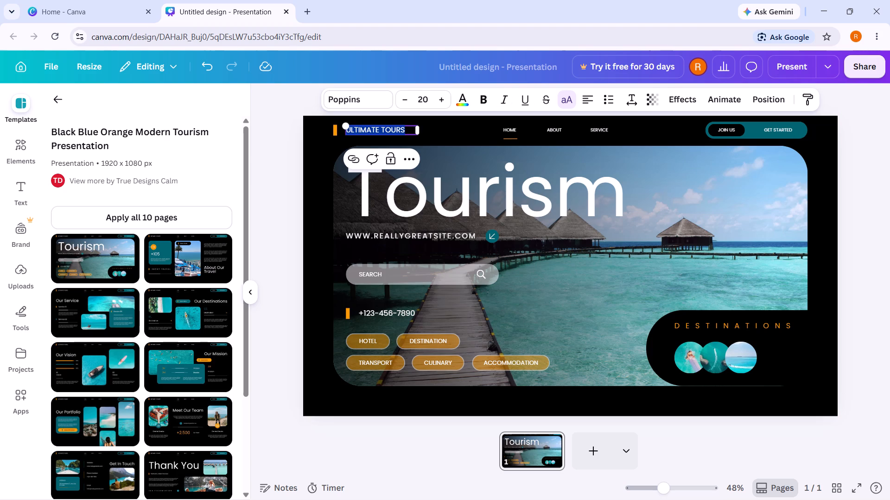
pyautogui.hotkey('shift', 'p')
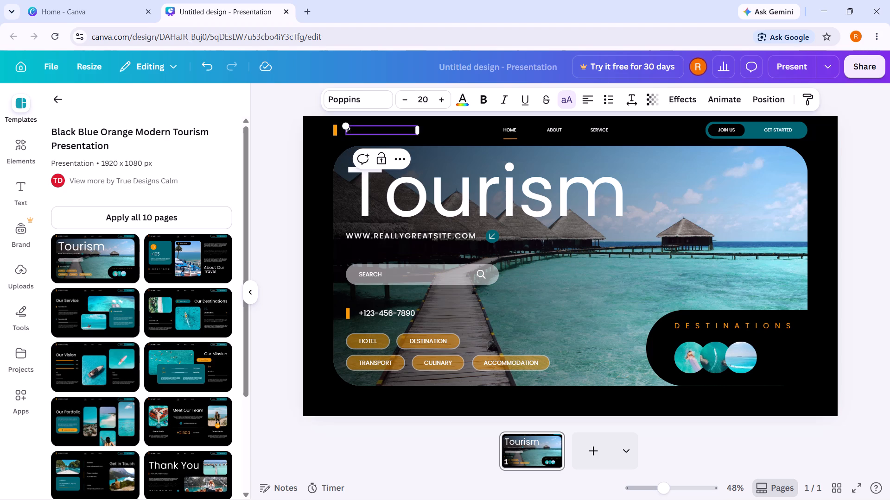
pyautogui.press('BackSpace')
pyautogui.write('Shimla')
pyautogui.click(439, 212)
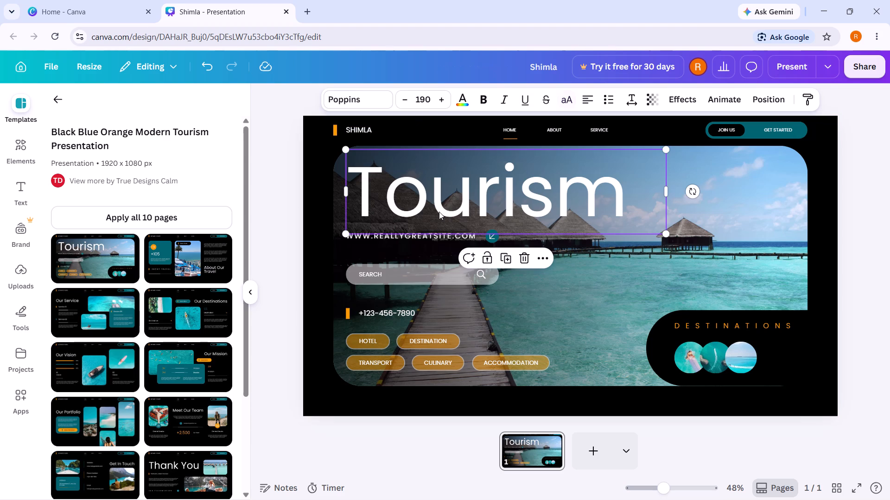
pyautogui.click(424, 235)
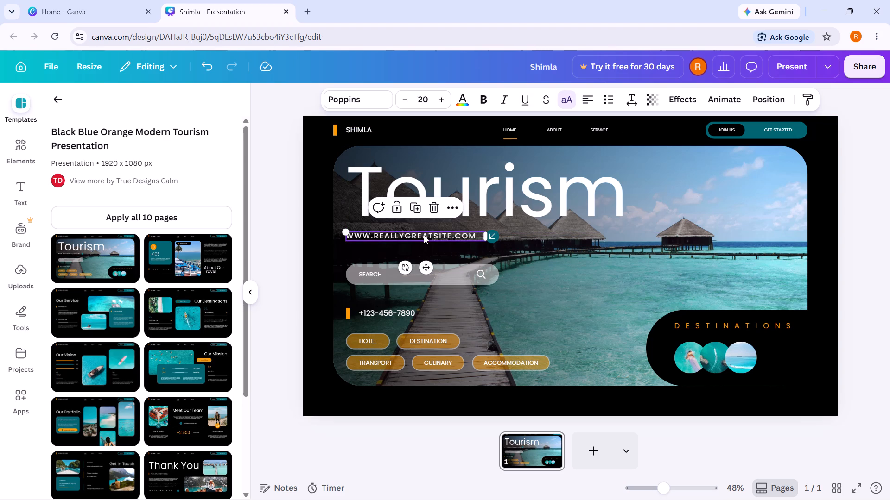
pyautogui.click(449, 235)
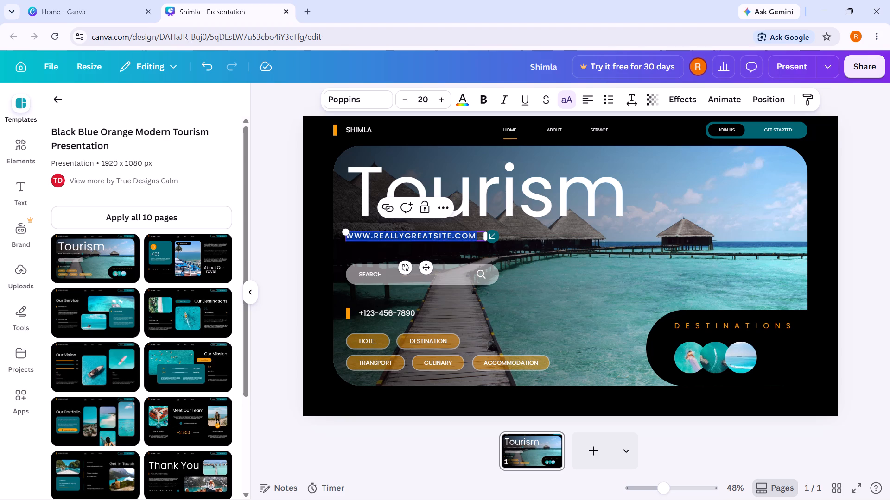
pyautogui.press('BackSpace')
pyautogui.write('www')
pyautogui.press('/')
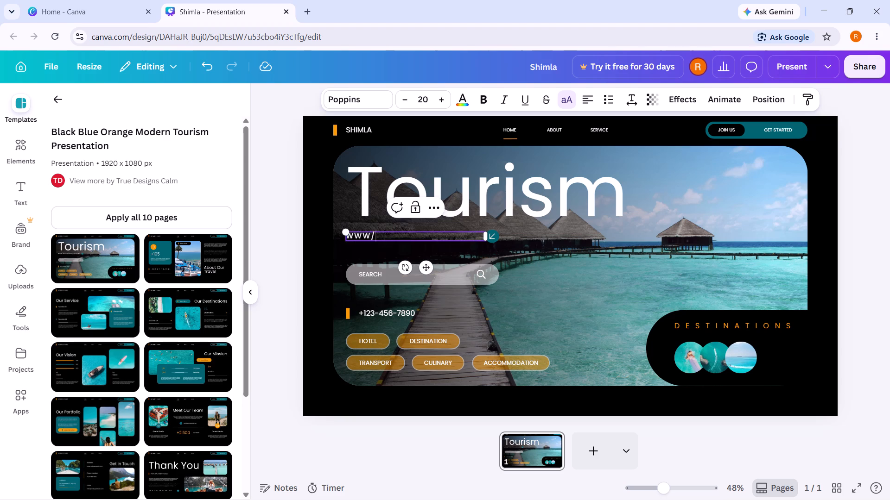
pyautogui.press('BackSpace')
pyautogui.press('.')
pyautogui.write('shimla')
pyautogui.write('ghumo')
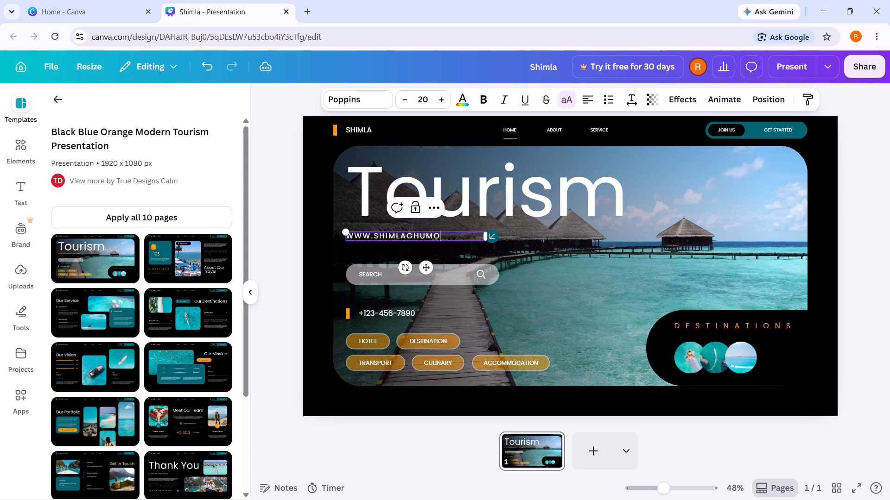
pyautogui.press('.')
pyautogui.write('in')
pyautogui.click(566, 256)
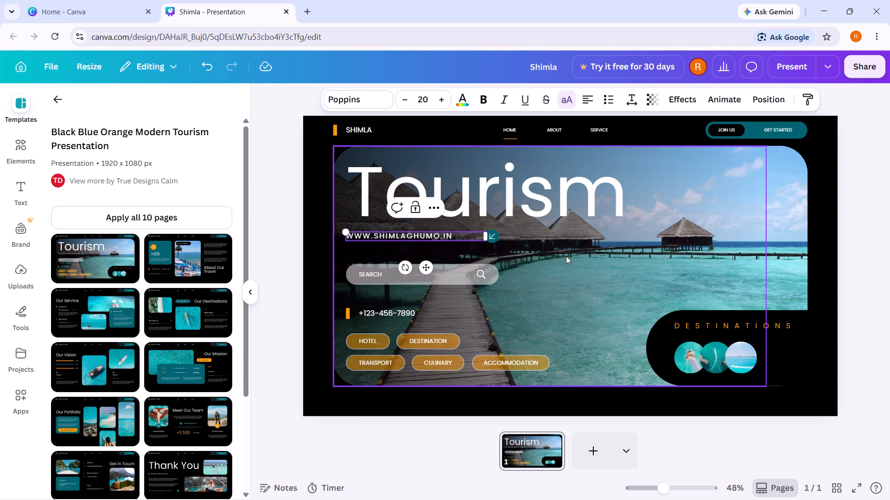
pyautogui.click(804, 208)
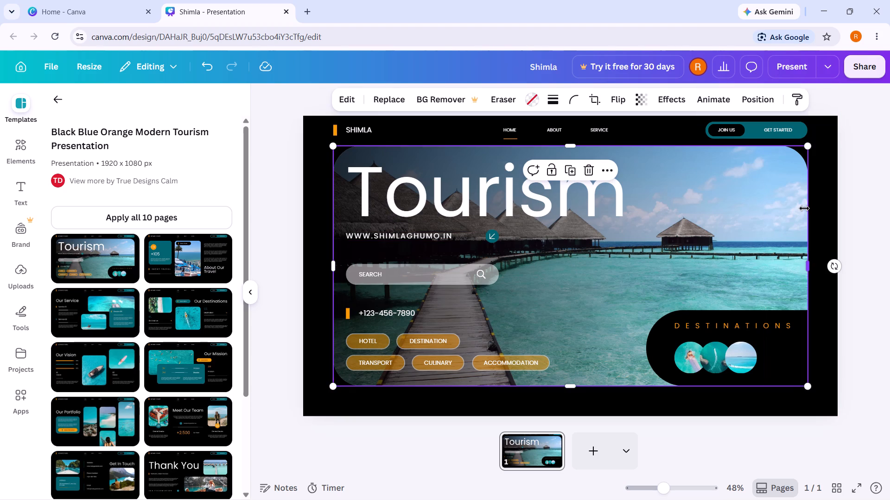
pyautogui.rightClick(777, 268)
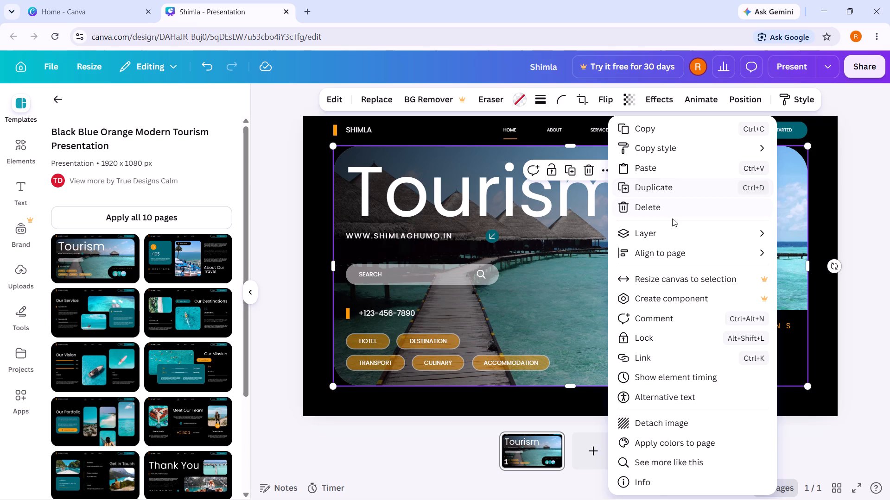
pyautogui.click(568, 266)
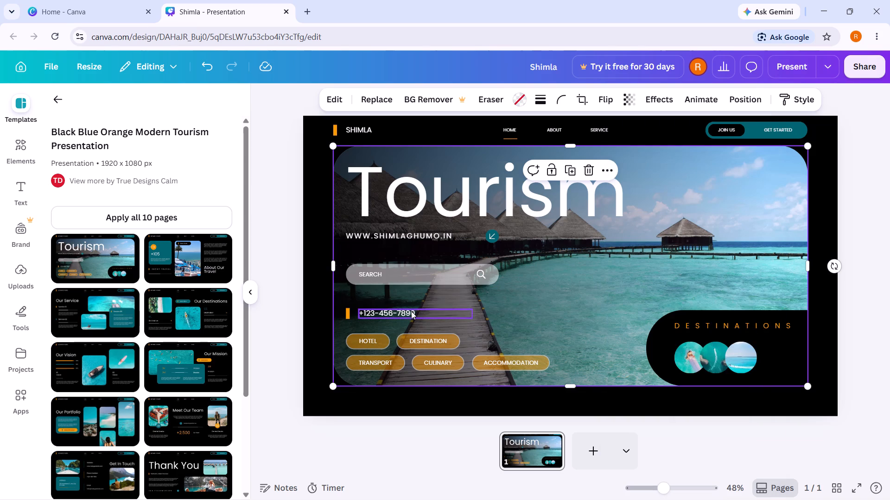
# Delete the placeholder phone number text below the slide's search bar.
pyautogui.click(411, 311)
pyautogui.press('9')
pyautogui.press('9')
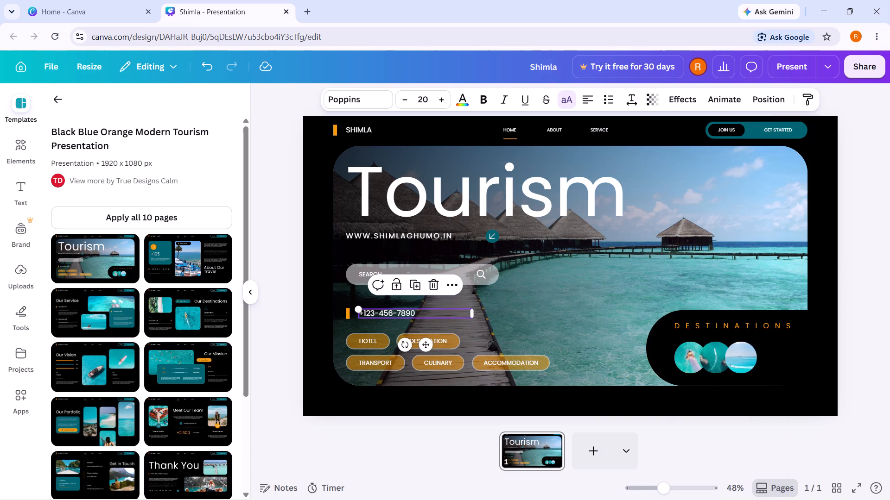
pyautogui.press('BackSpace')
pyautogui.press('BackSpace')
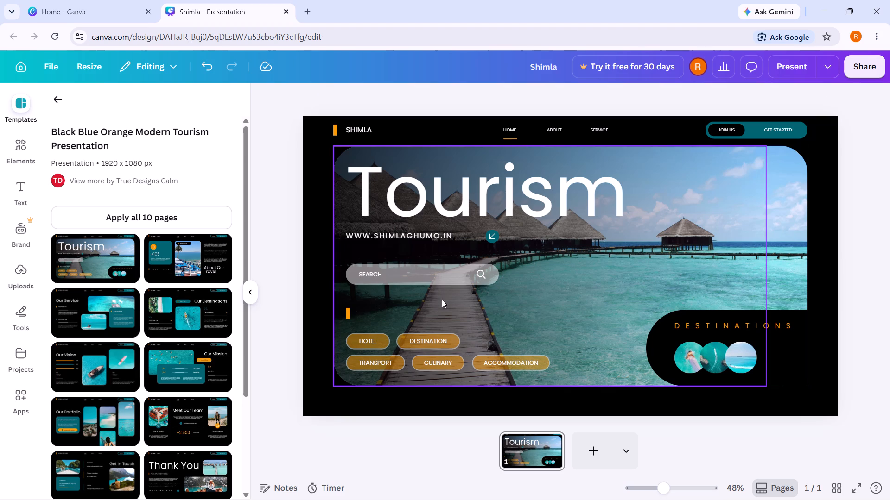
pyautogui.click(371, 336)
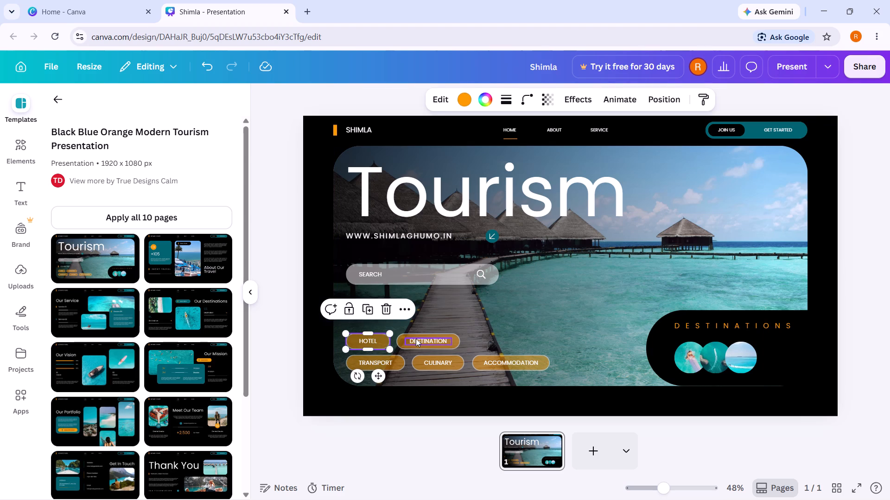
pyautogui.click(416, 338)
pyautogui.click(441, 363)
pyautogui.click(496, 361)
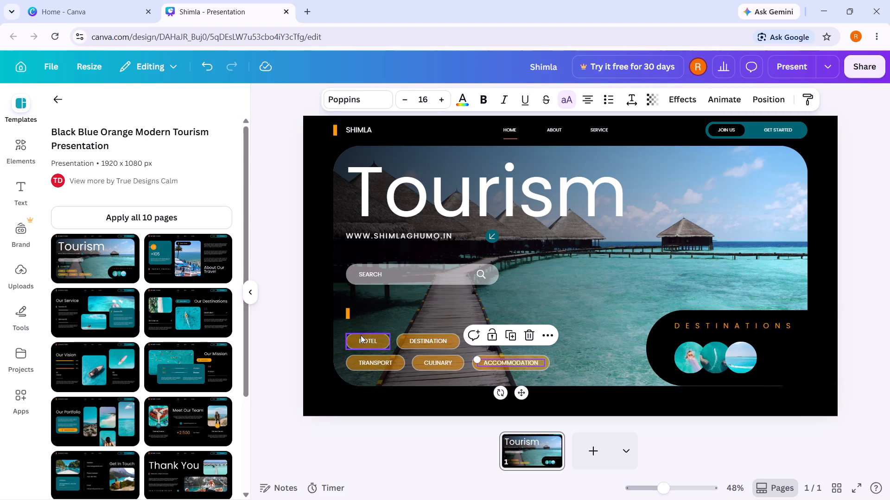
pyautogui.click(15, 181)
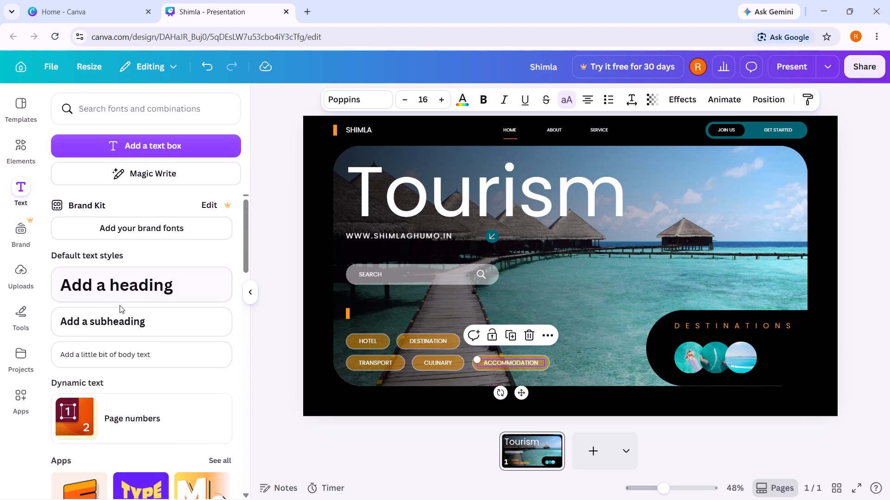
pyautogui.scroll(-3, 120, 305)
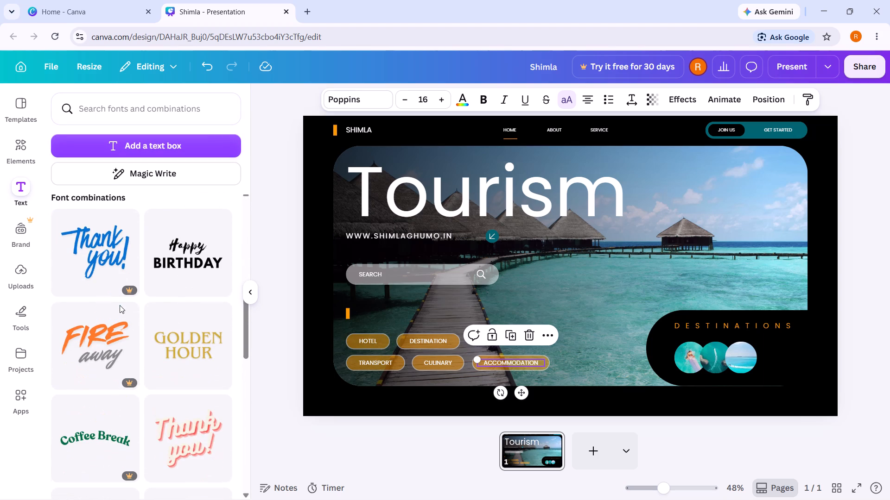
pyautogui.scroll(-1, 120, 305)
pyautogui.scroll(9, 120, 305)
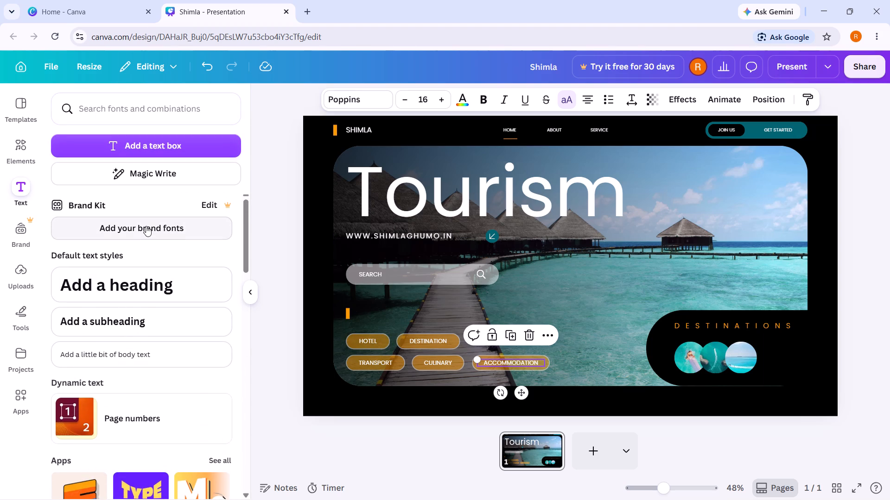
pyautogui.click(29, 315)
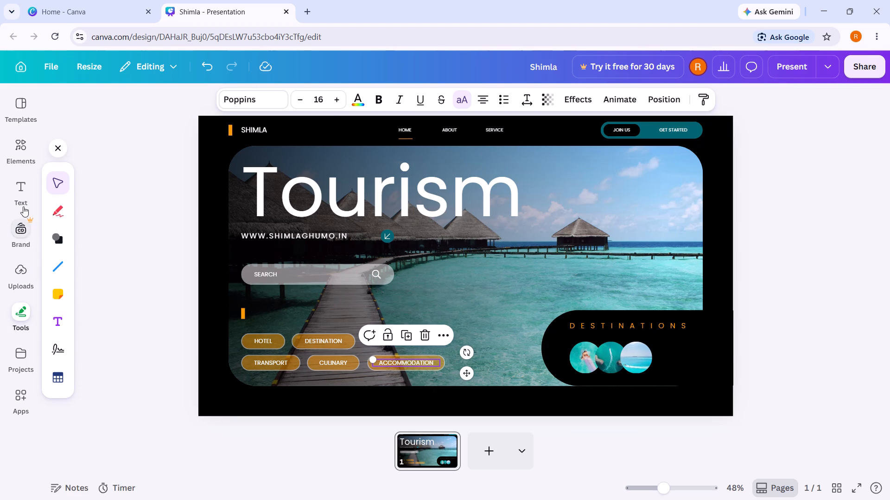
# Insert the purple 3D phone-call icon on the slide and shrink it to roughly a quarter of its inserted size.
pyautogui.click(25, 149)
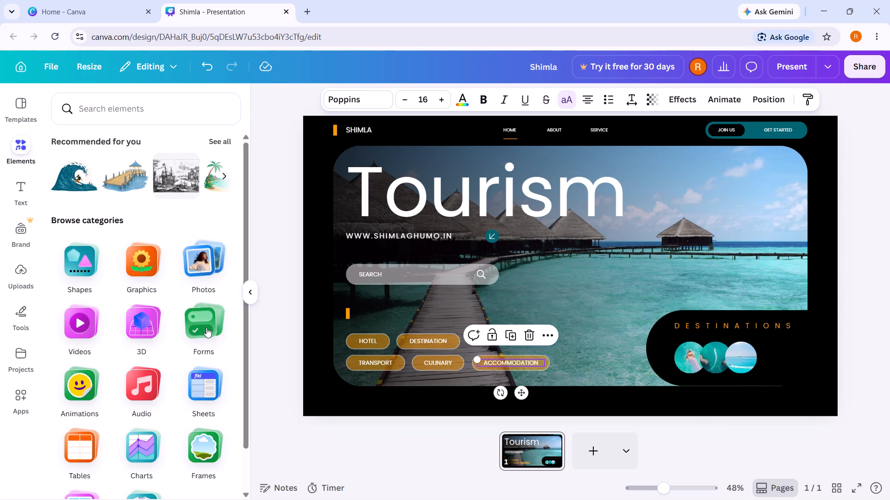
pyautogui.click(144, 330)
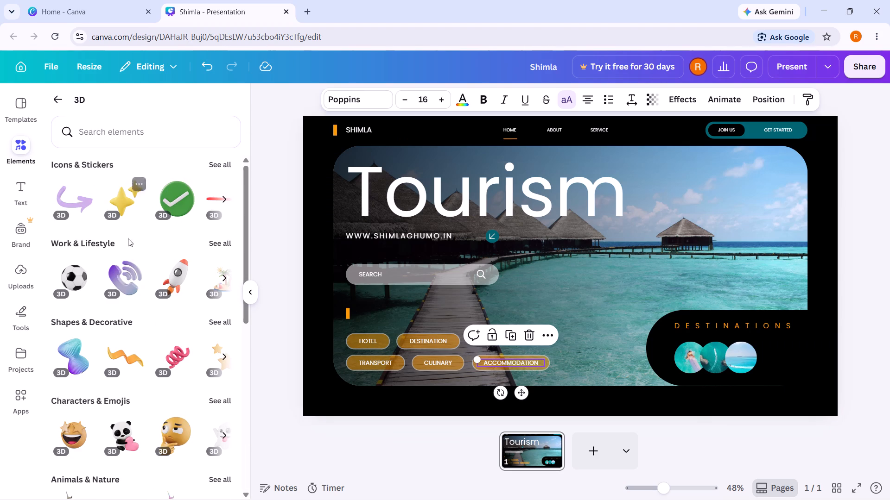
pyautogui.click(111, 287)
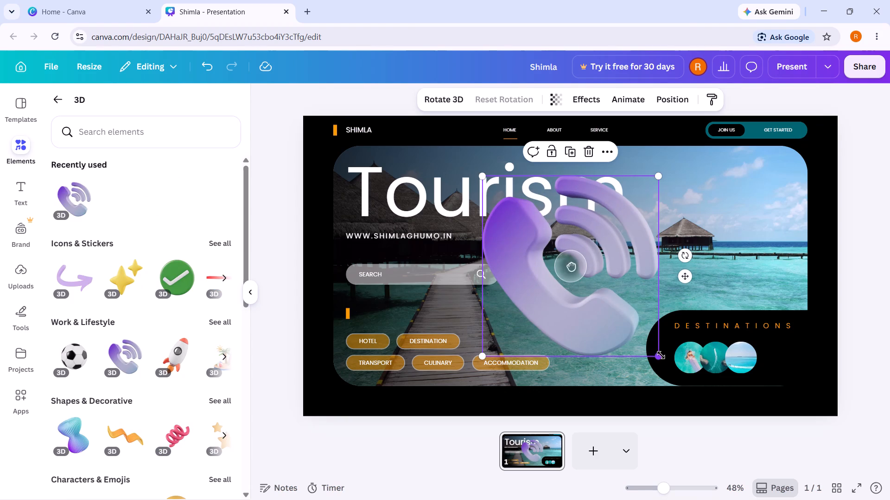
pyautogui.moveTo(661, 357); pyautogui.dragTo(531, 228)
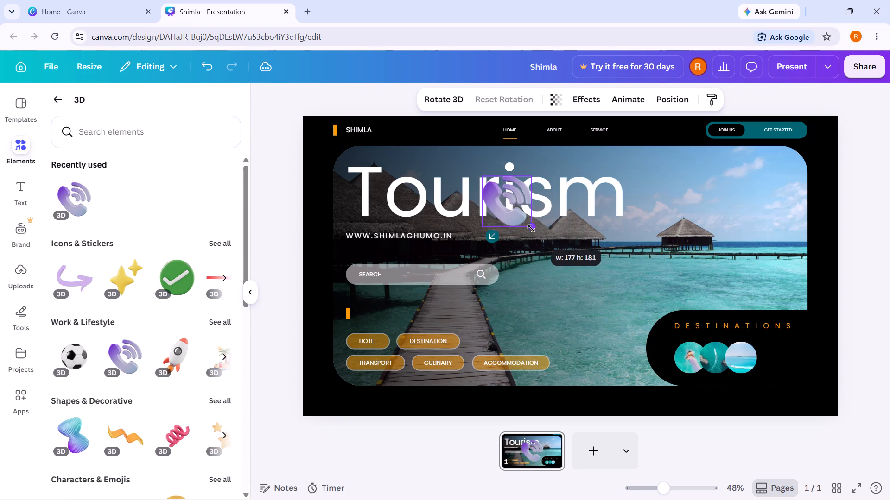
pyautogui.moveTo(531, 228); pyautogui.dragTo(531, 225)
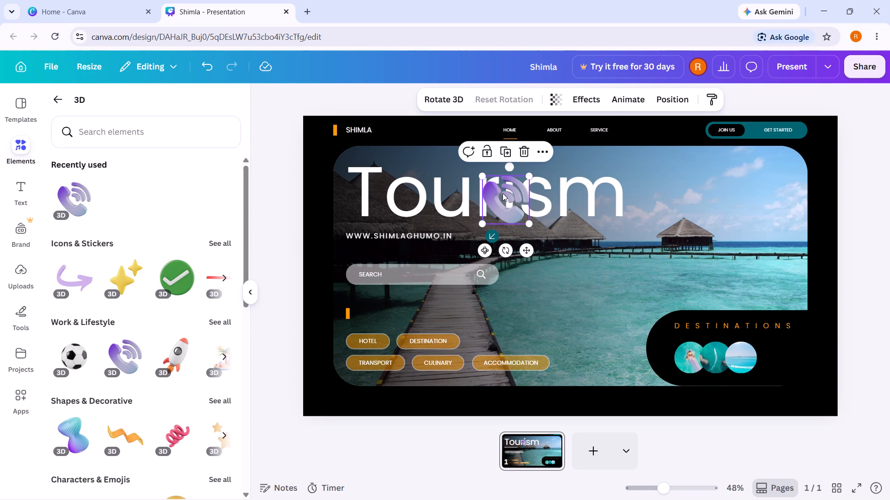
# Shrink the phone icon to about half its size and place it beside the orange marker above the HOTEL tag.
pyautogui.moveTo(502, 193); pyautogui.dragTo(533, 276)
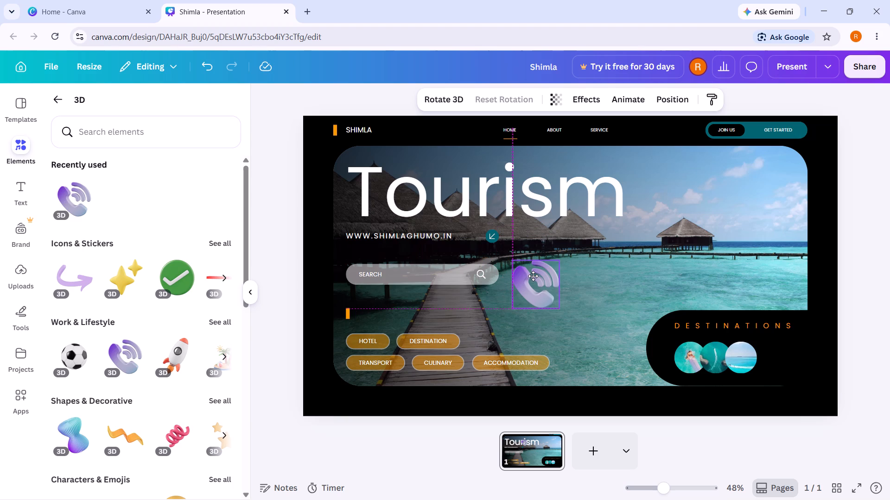
pyautogui.moveTo(533, 276); pyautogui.dragTo(694, 260)
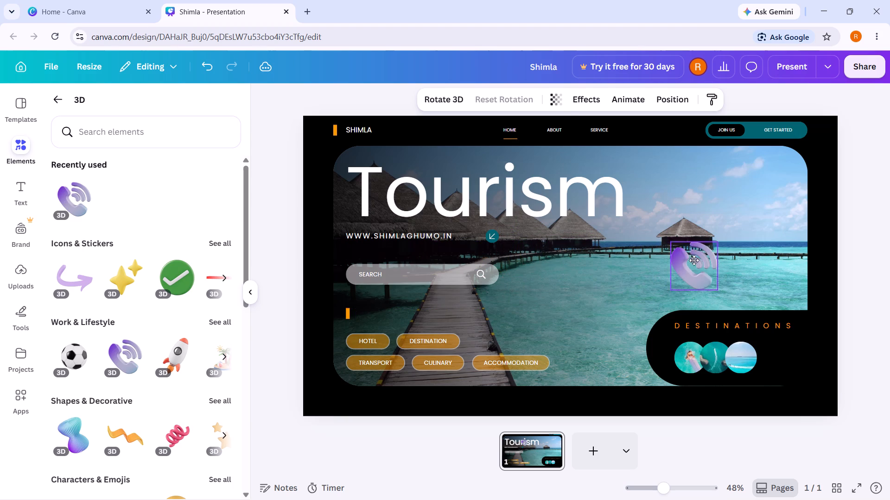
pyautogui.moveTo(694, 260); pyautogui.dragTo(547, 258)
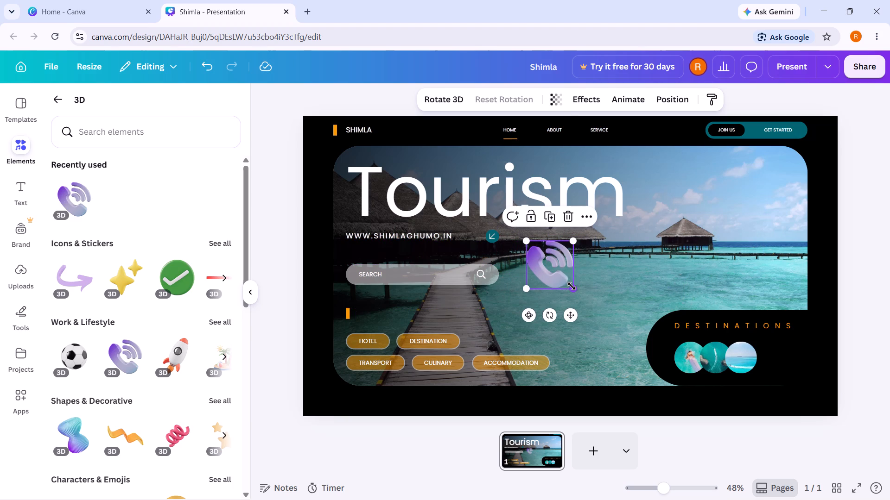
pyautogui.moveTo(572, 286); pyautogui.dragTo(544, 260)
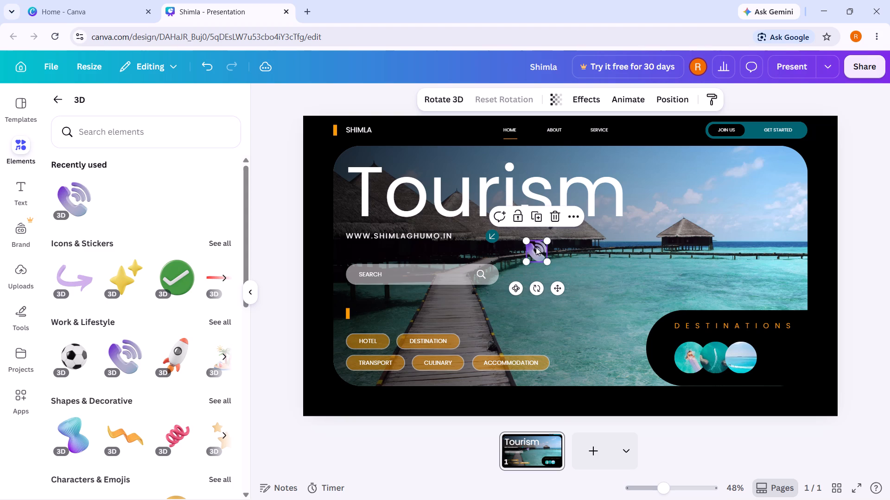
pyautogui.moveTo(536, 247); pyautogui.dragTo(337, 271)
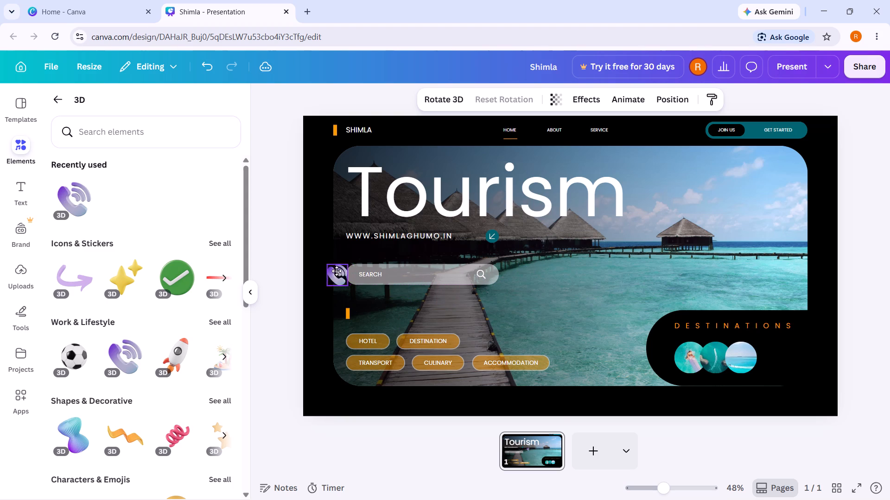
pyautogui.moveTo(337, 271); pyautogui.dragTo(723, 255)
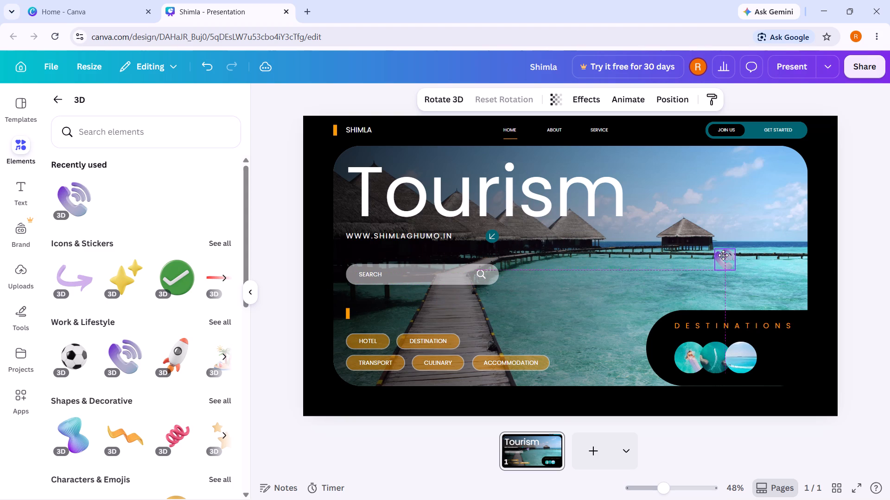
pyautogui.moveTo(723, 255); pyautogui.dragTo(377, 298)
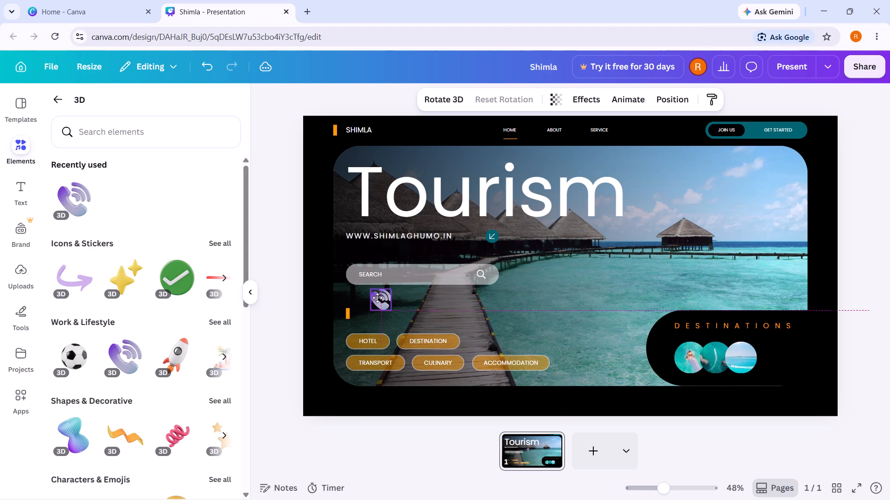
pyautogui.moveTo(377, 298); pyautogui.dragTo(782, 155)
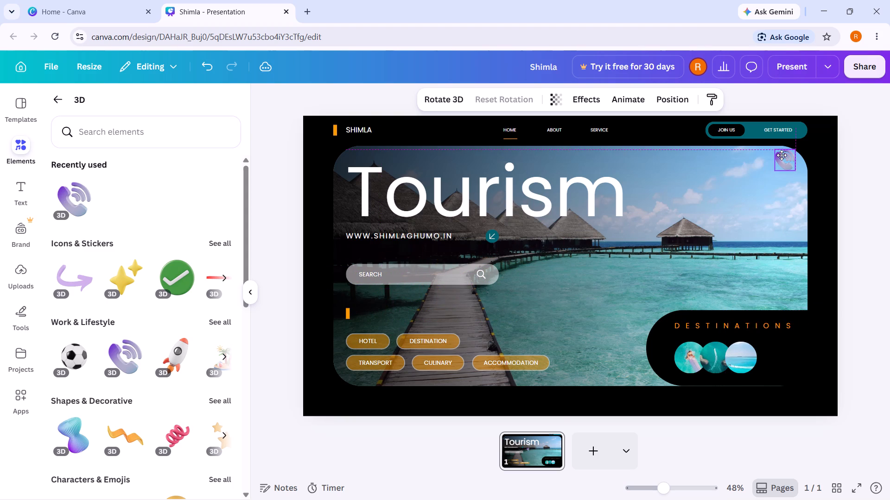
pyautogui.moveTo(782, 155); pyautogui.dragTo(373, 309)
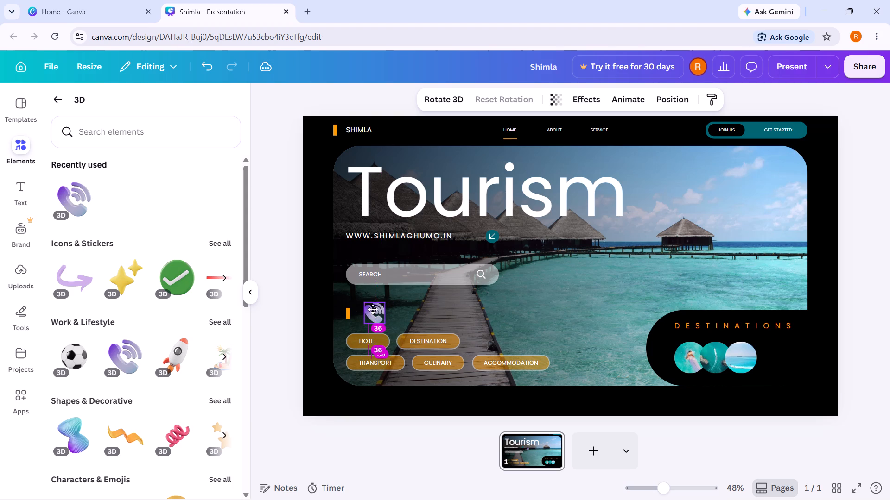
pyautogui.moveTo(373, 309); pyautogui.dragTo(368, 310)
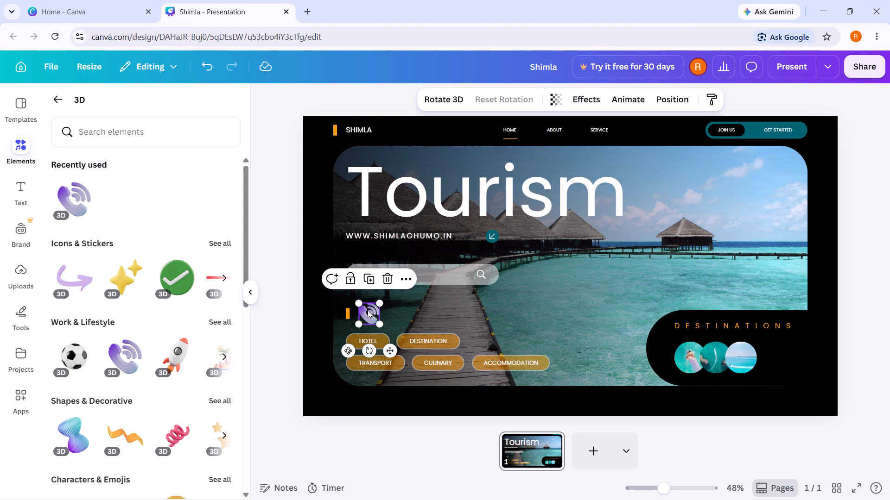
# Reduce the phone icon slightly more and align it closely with the orange marker above the HOTEL tag.
pyautogui.moveTo(381, 321); pyautogui.dragTo(375, 314)
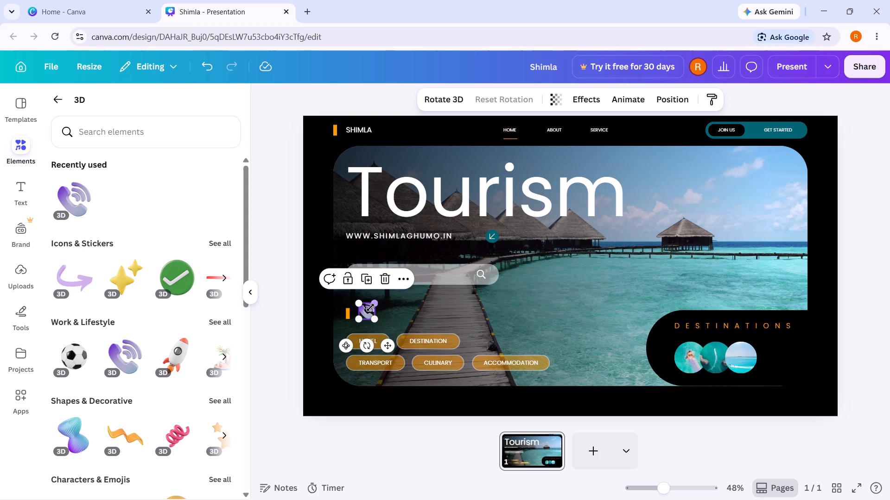
pyautogui.click(365, 308)
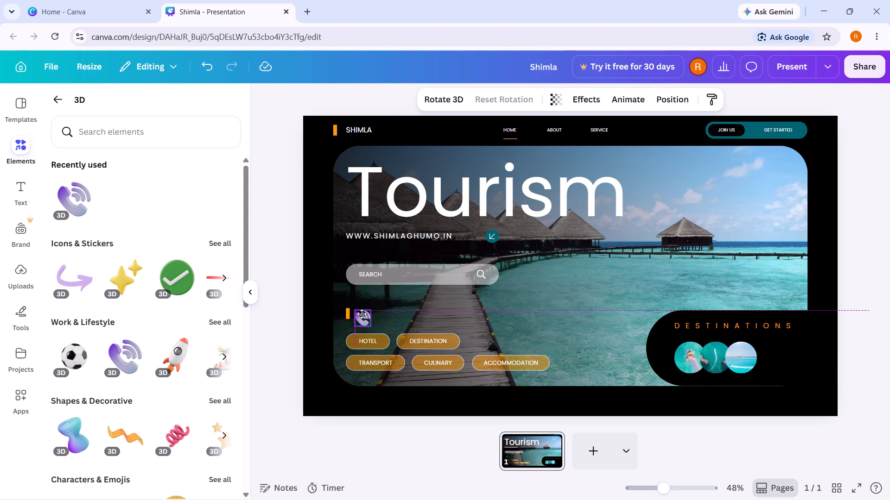
pyautogui.click(419, 318)
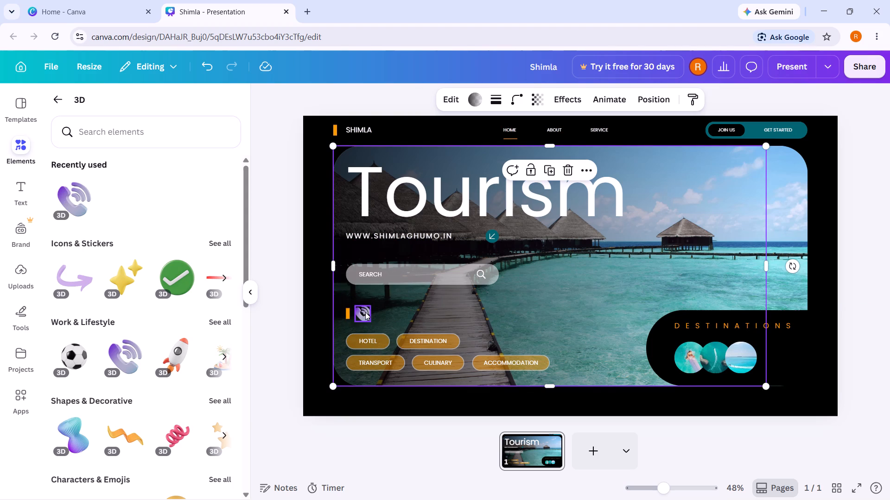
pyautogui.click(365, 312)
pyautogui.click(370, 319)
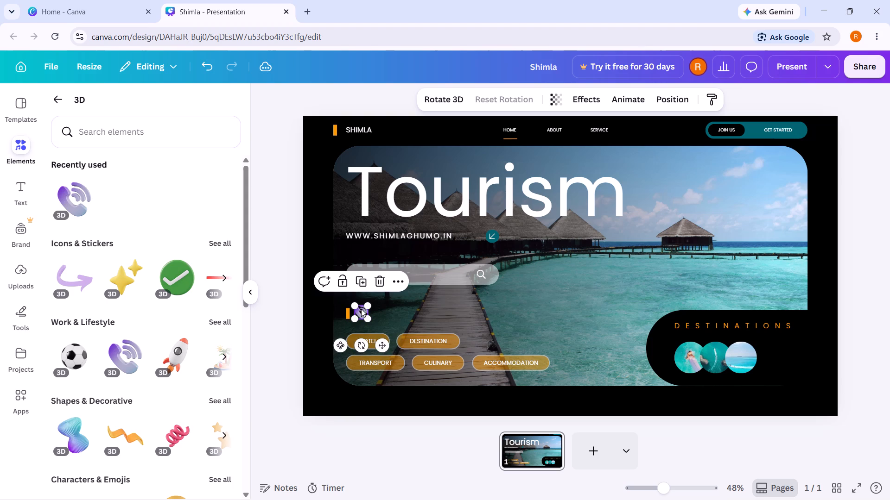
pyautogui.moveTo(361, 309); pyautogui.dragTo(360, 309)
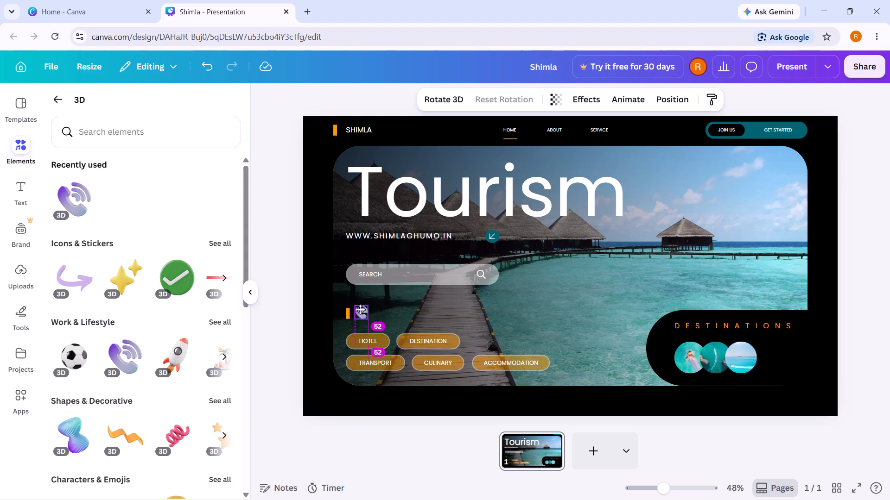
pyautogui.moveTo(360, 309); pyautogui.dragTo(360, 312)
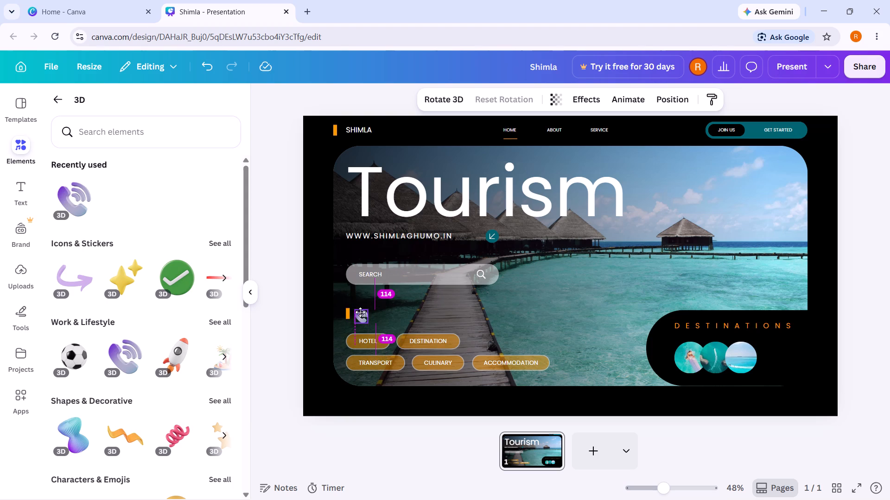
pyautogui.moveTo(360, 312); pyautogui.dragTo(363, 310)
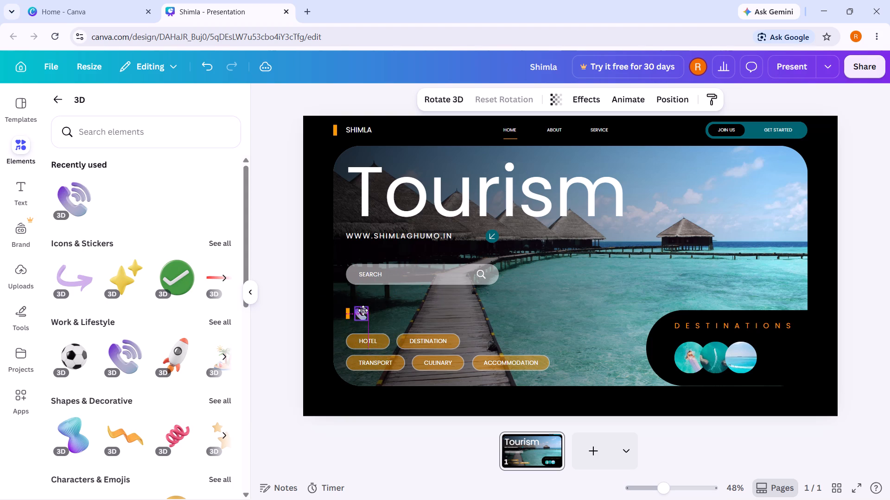
pyautogui.moveTo(363, 310); pyautogui.dragTo(362, 313)
pyautogui.click(404, 314)
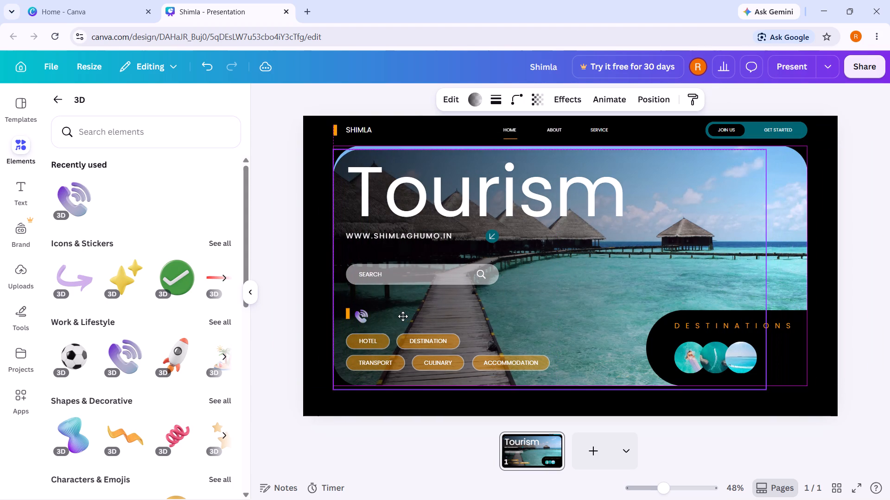
# Enlarge the phone icon slightly and reposition it directly next to the orange marker.
pyautogui.click(367, 318)
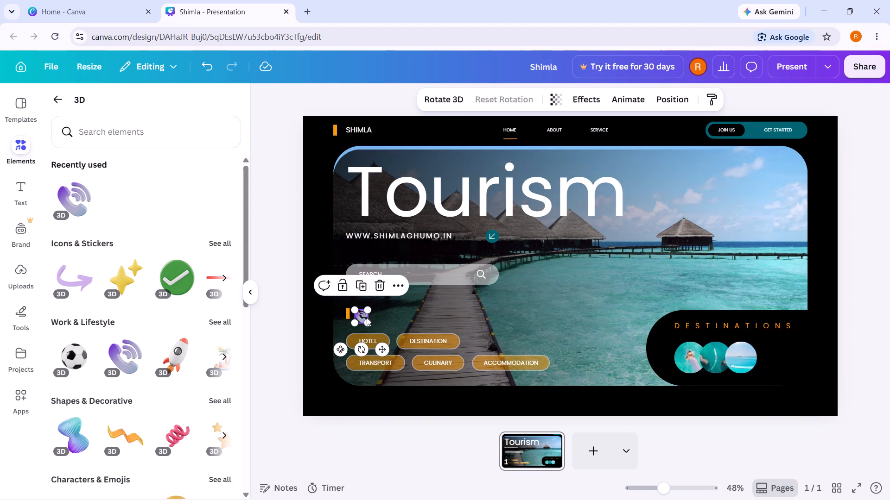
pyautogui.moveTo(367, 322); pyautogui.dragTo(383, 322)
pyautogui.moveTo(366, 319); pyautogui.dragTo(378, 314)
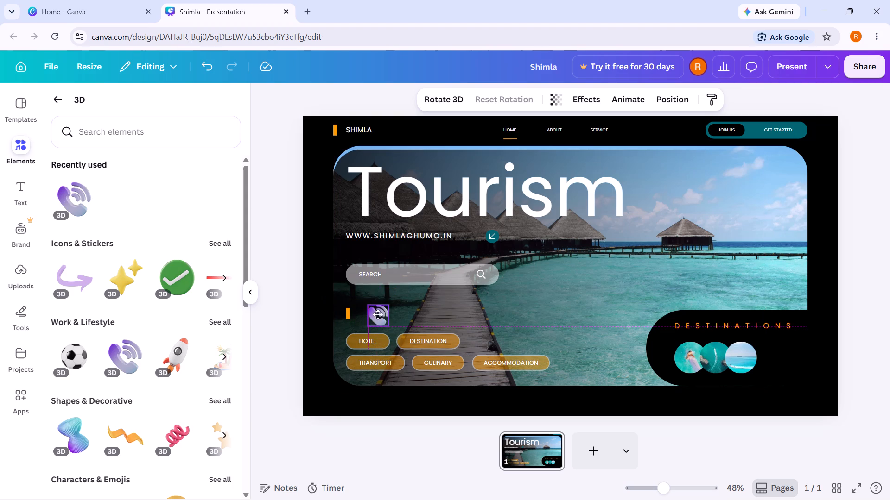
pyautogui.moveTo(378, 314); pyautogui.dragTo(366, 312)
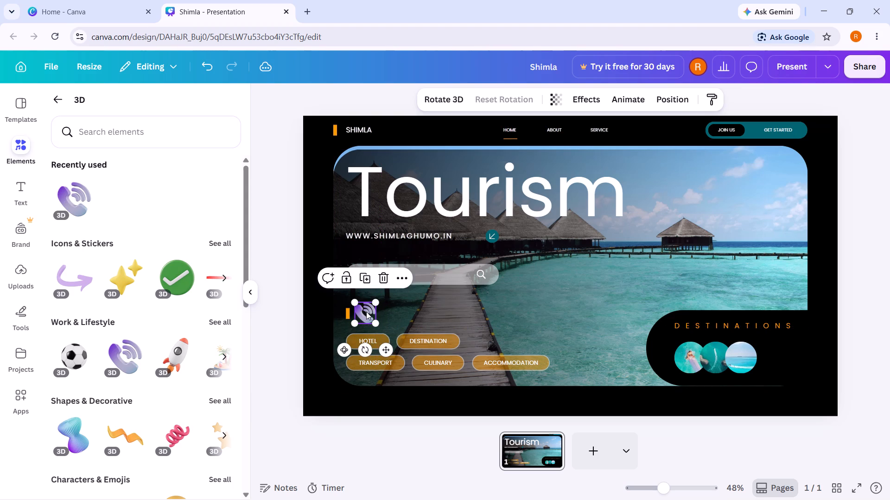
pyautogui.click(417, 319)
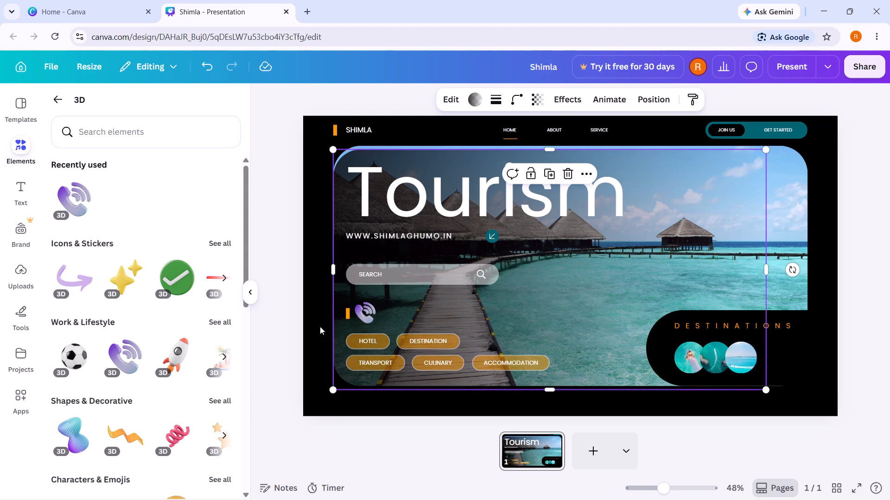
# Add a body text box to the slide containing the contact phone number.
pyautogui.click(21, 200)
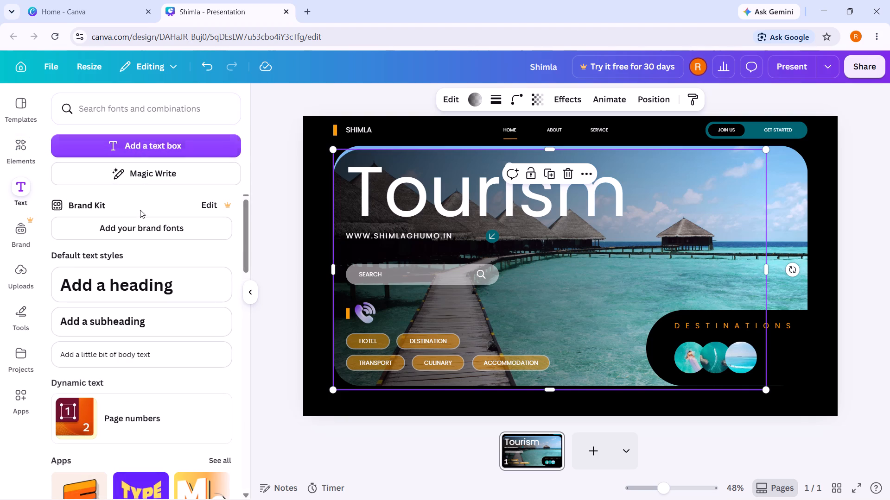
pyautogui.click(115, 362)
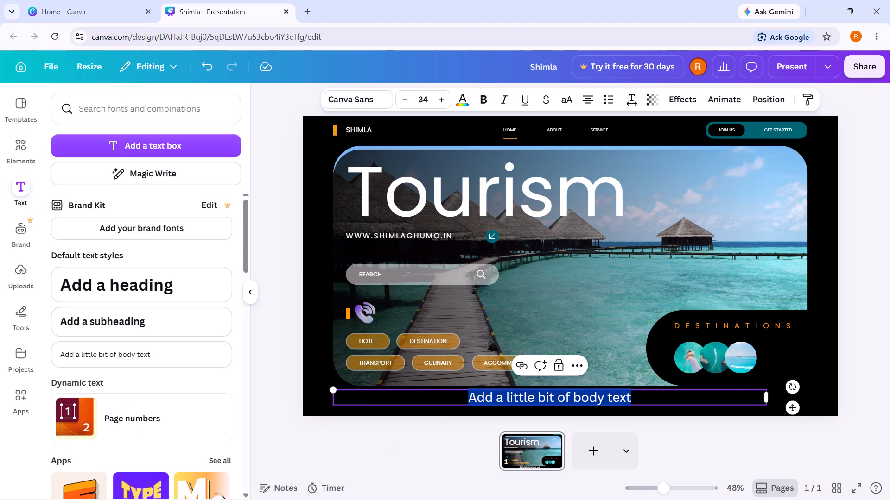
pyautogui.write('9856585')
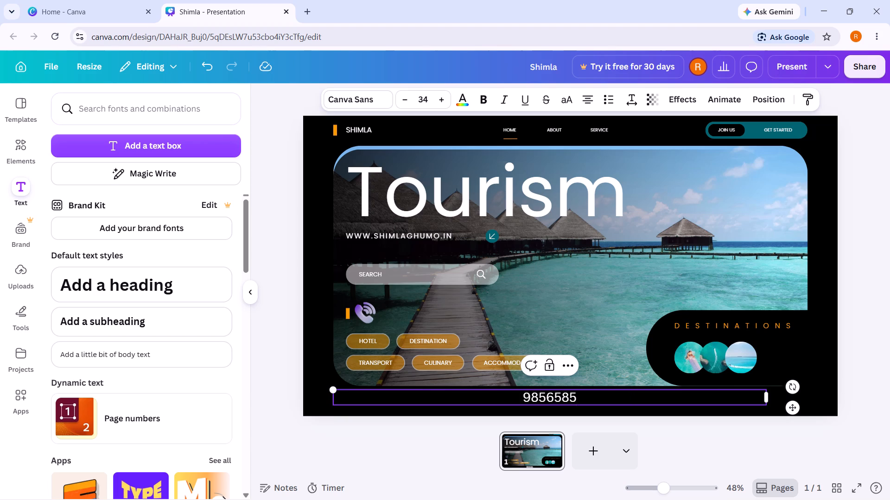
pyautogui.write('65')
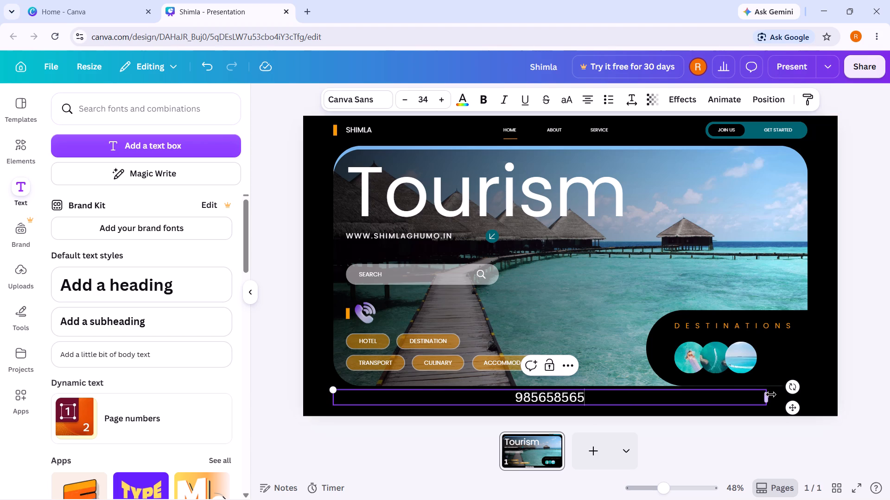
# Narrow the phone number's text box to about 300 wide and place it beside the phone icon above the category tags.
pyautogui.moveTo(766, 397); pyautogui.dragTo(407, 382)
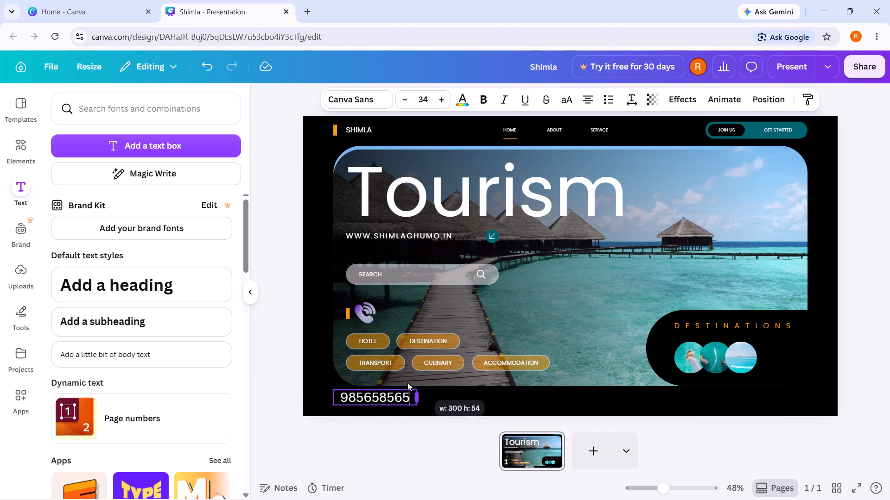
pyautogui.moveTo(407, 382); pyautogui.dragTo(419, 387)
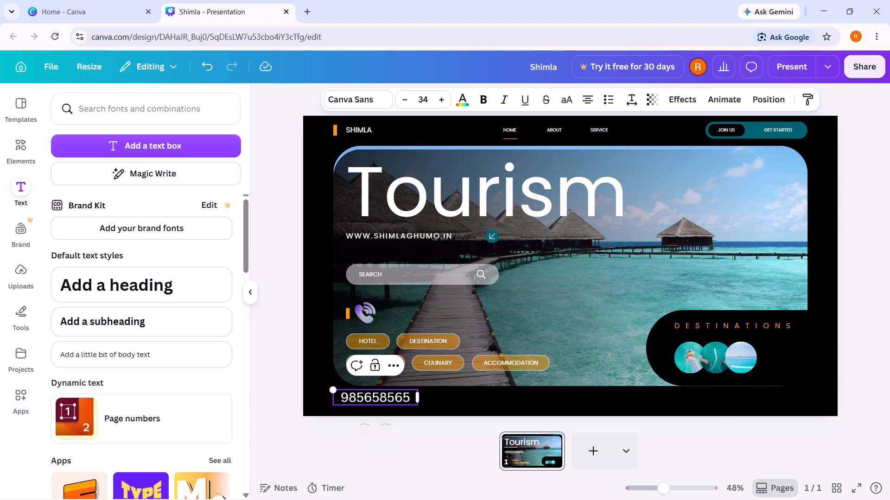
pyautogui.moveTo(343, 387); pyautogui.dragTo(398, 301)
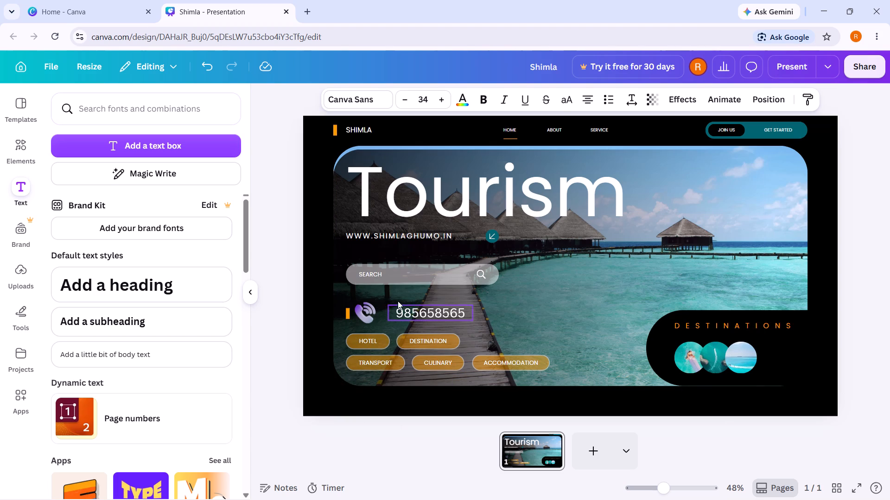
pyautogui.moveTo(398, 301); pyautogui.dragTo(389, 301)
pyautogui.click(499, 309)
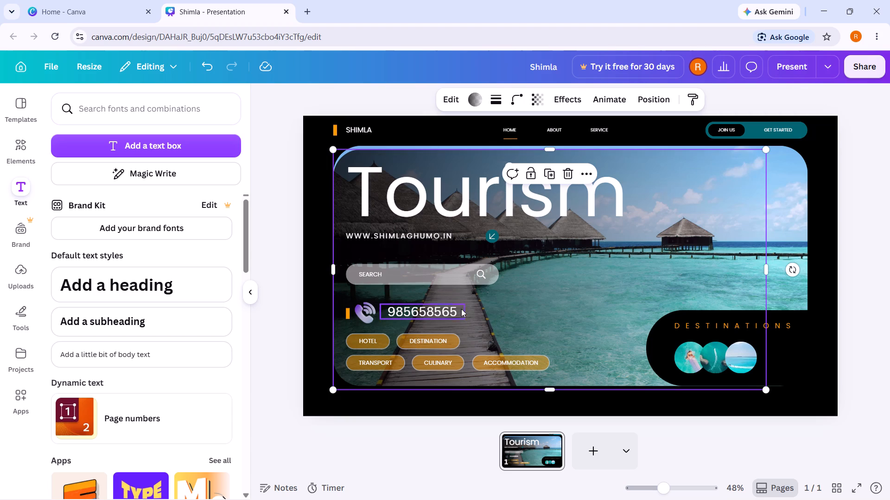
# Adjust the phone number's vertical position so it lines up with the phone icon.
pyautogui.click(438, 310)
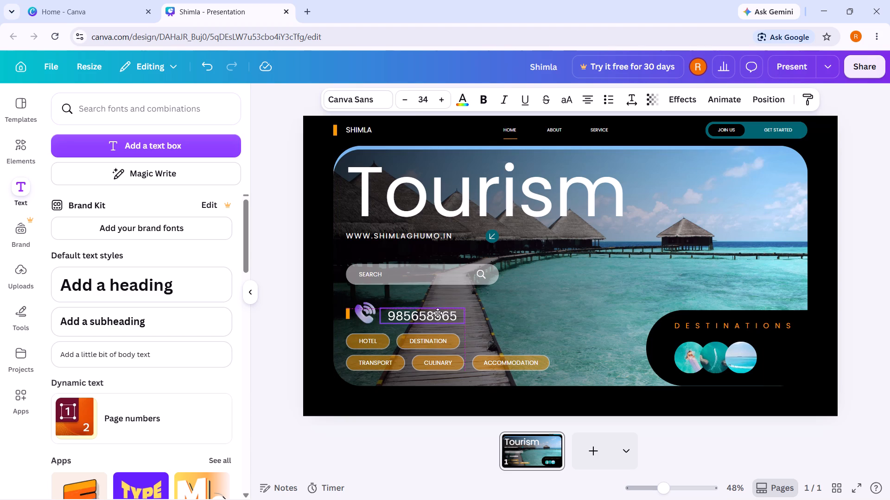
pyautogui.click(485, 314)
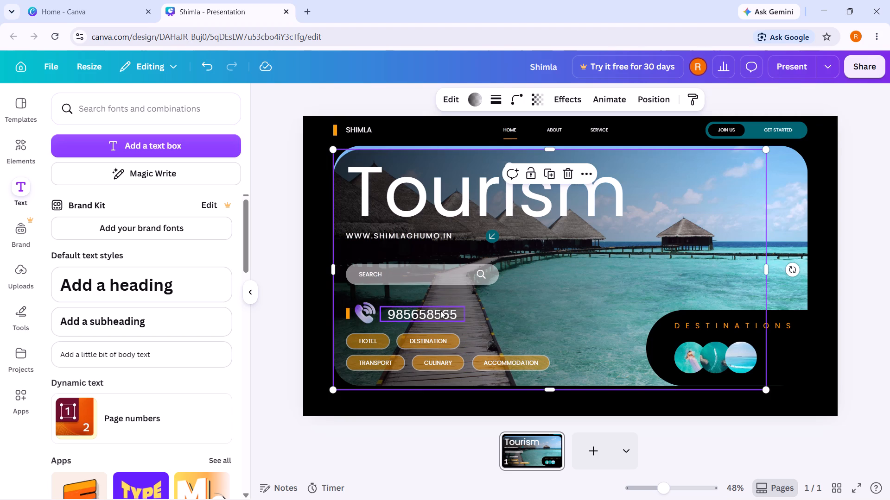
# Make the phone number bold and left-align it in its text box, with no bullet list.
pyautogui.click(439, 311)
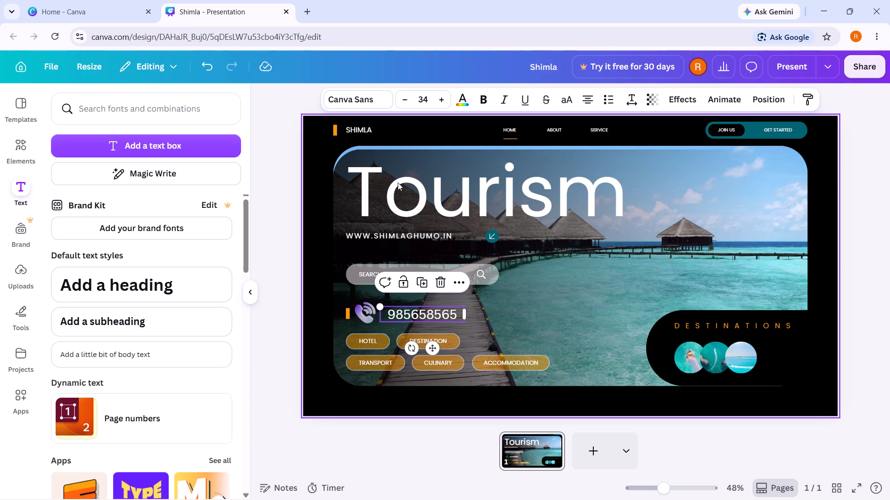
pyautogui.click(487, 103)
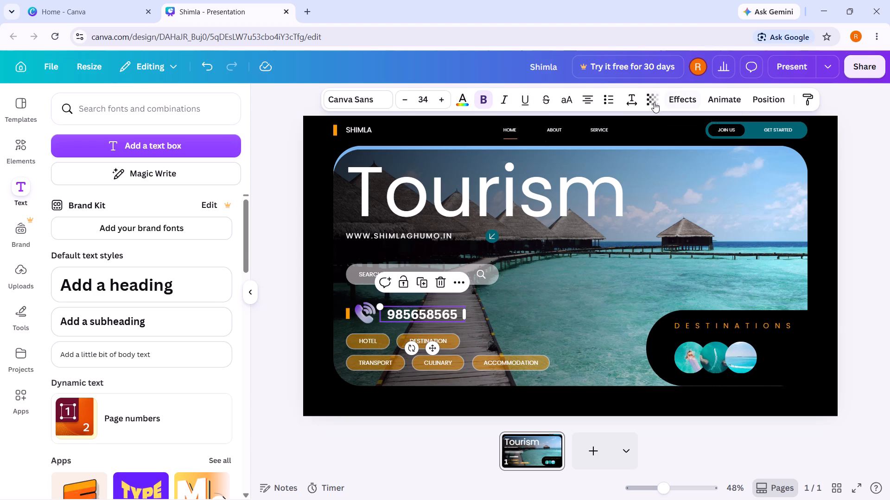
pyautogui.click(599, 100)
pyautogui.click(590, 100)
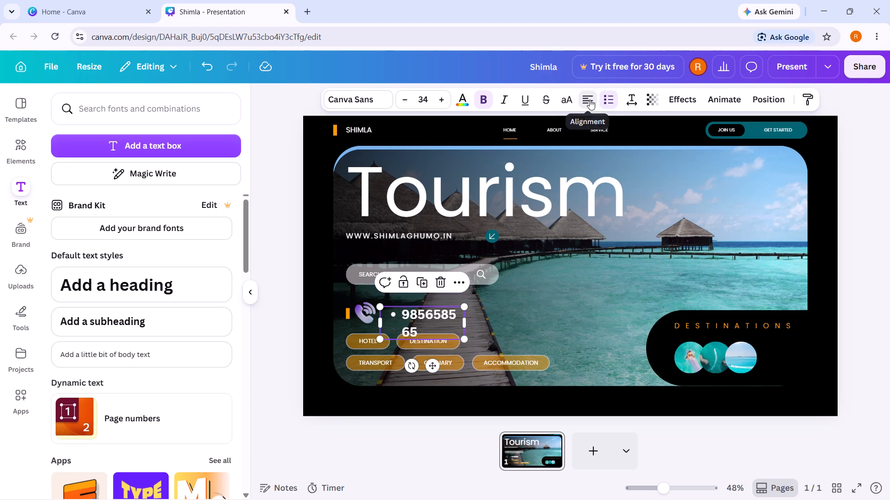
pyautogui.click(590, 100)
pyautogui.click(609, 100)
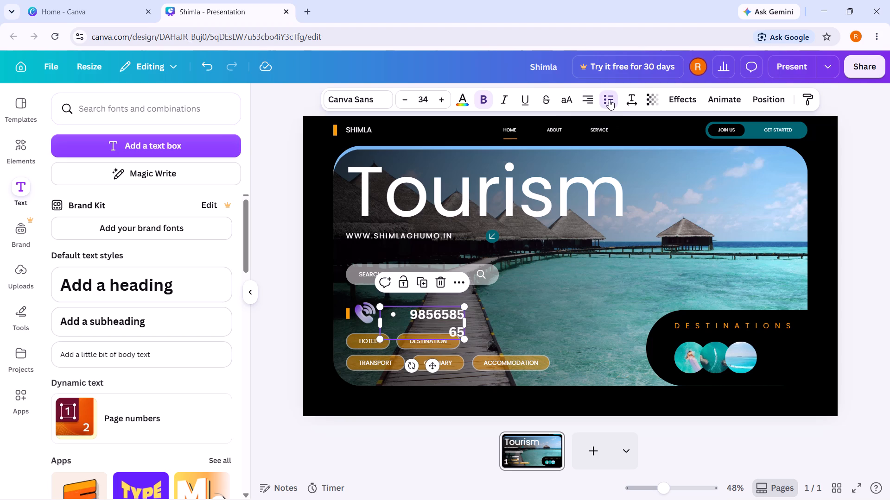
pyautogui.click(609, 100)
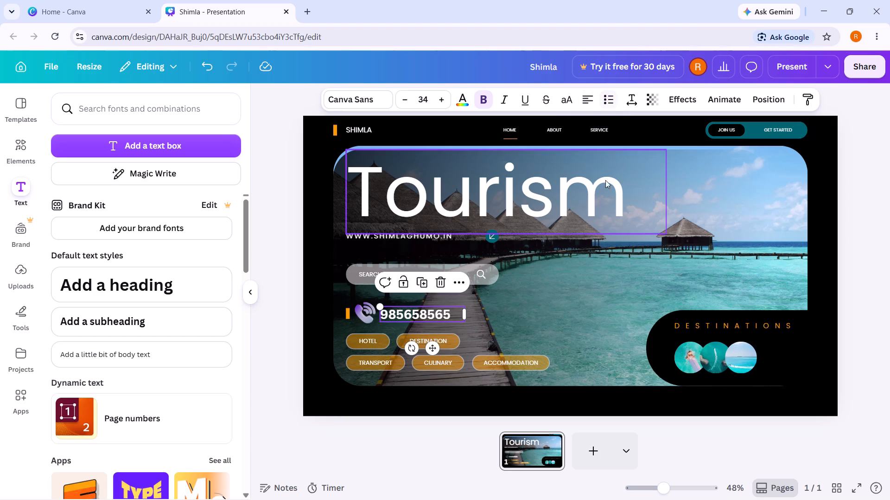
pyautogui.click(606, 275)
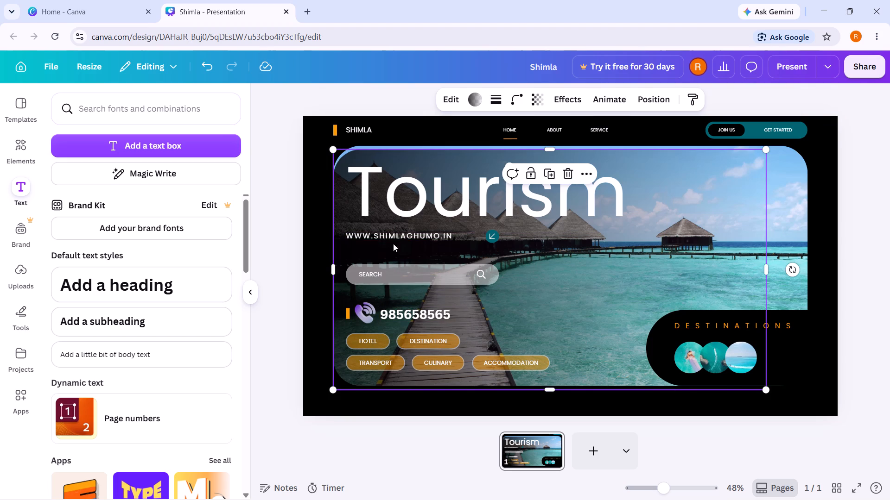
# Shift the cover's background beach photo slightly to the left, keeping its top edge just below the navigation bar.
pyautogui.click(290, 172)
pyautogui.click(794, 174)
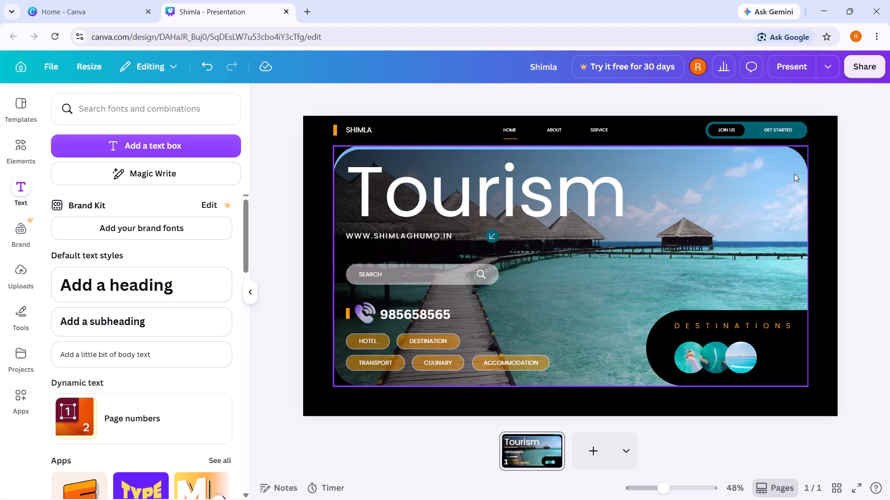
pyautogui.moveTo(794, 174); pyautogui.dragTo(781, 187)
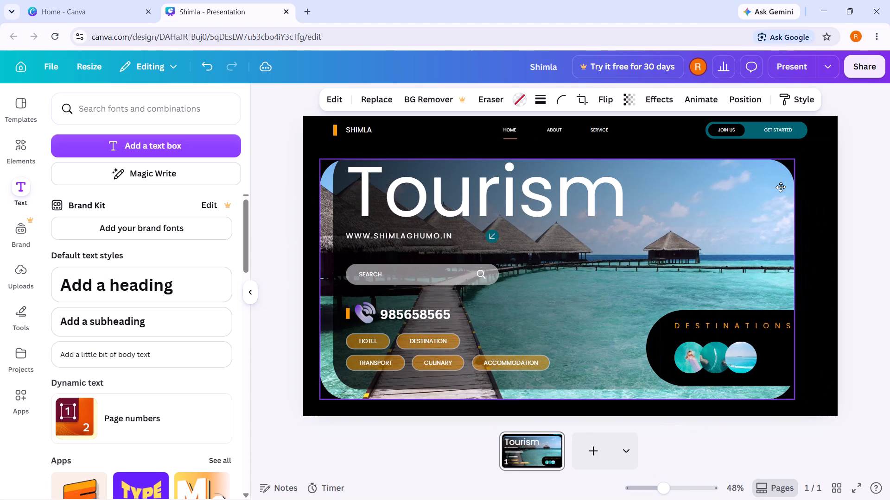
pyautogui.moveTo(781, 187); pyautogui.dragTo(787, 175)
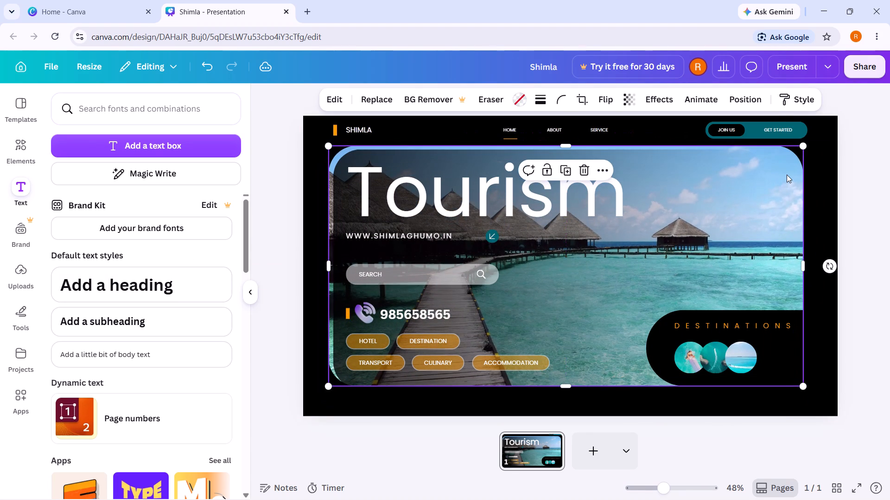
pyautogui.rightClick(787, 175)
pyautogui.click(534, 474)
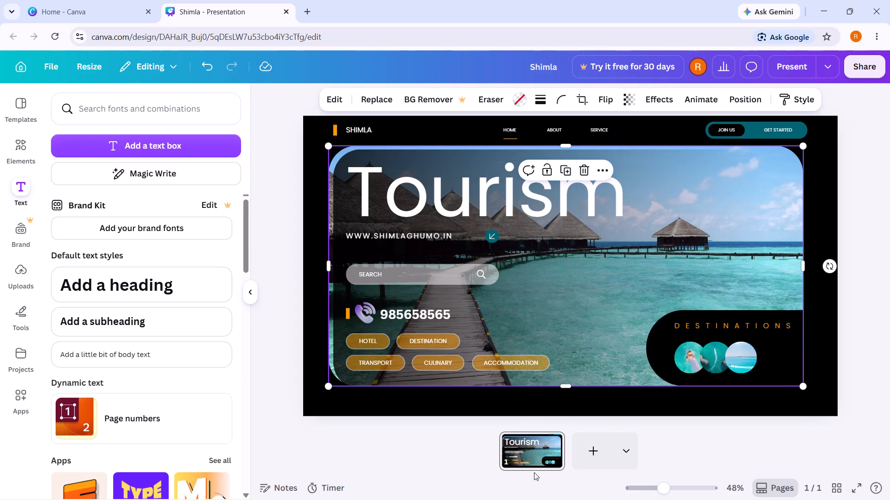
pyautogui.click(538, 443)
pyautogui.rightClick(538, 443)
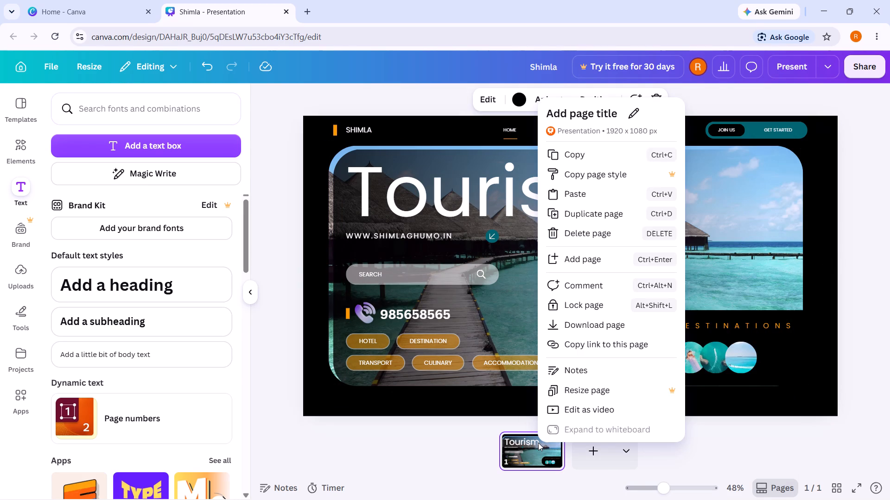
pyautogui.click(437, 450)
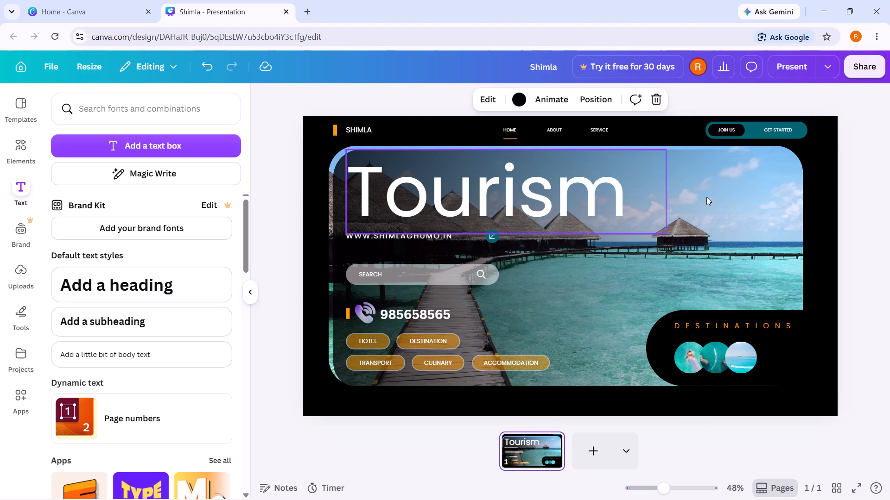
# Shift the dark gradient overlay slightly left and up so it covers the left edge of the beach photo.
pyautogui.moveTo(716, 187); pyautogui.dragTo(706, 184)
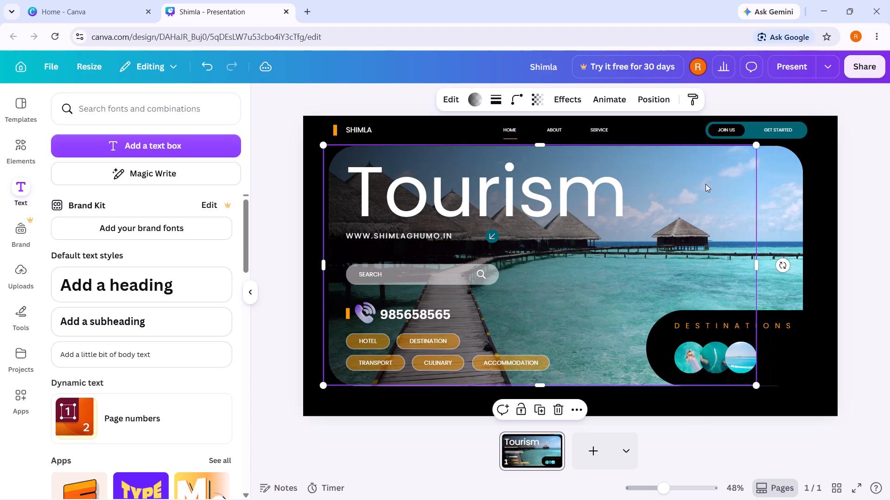
pyautogui.click(661, 432)
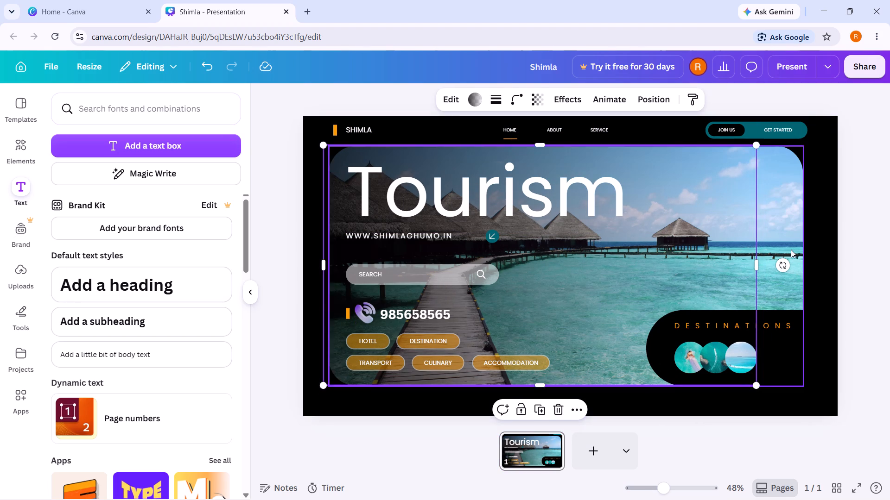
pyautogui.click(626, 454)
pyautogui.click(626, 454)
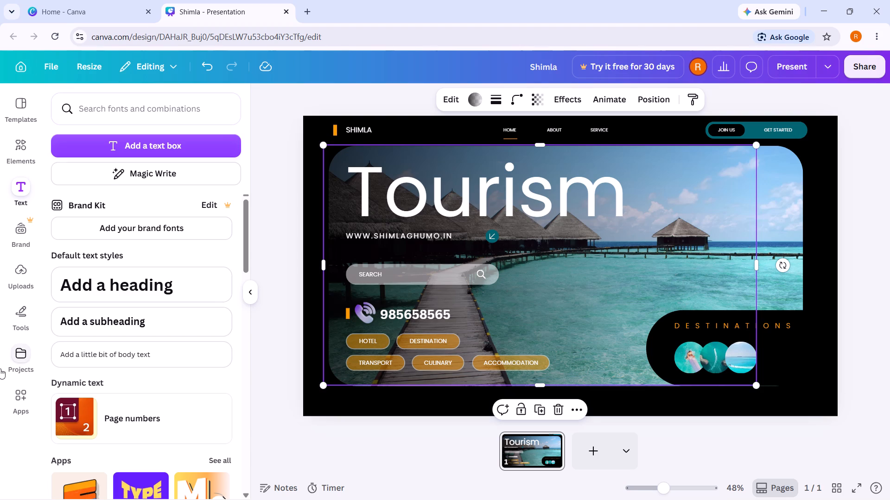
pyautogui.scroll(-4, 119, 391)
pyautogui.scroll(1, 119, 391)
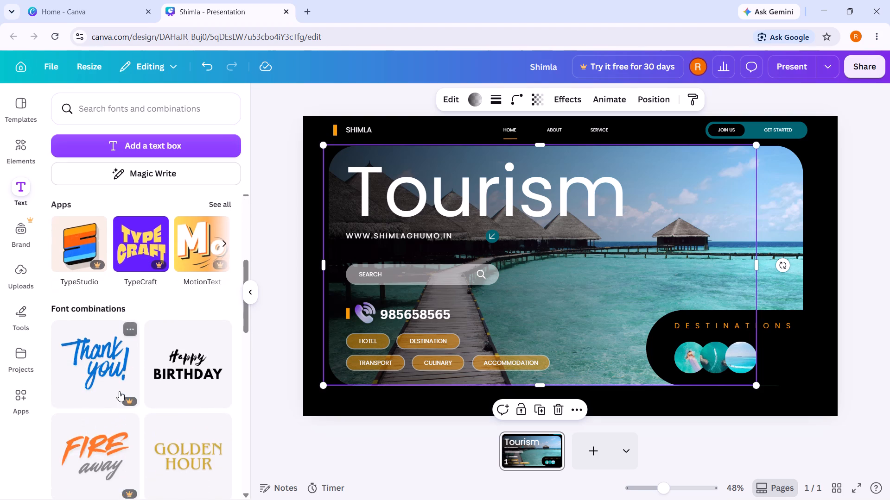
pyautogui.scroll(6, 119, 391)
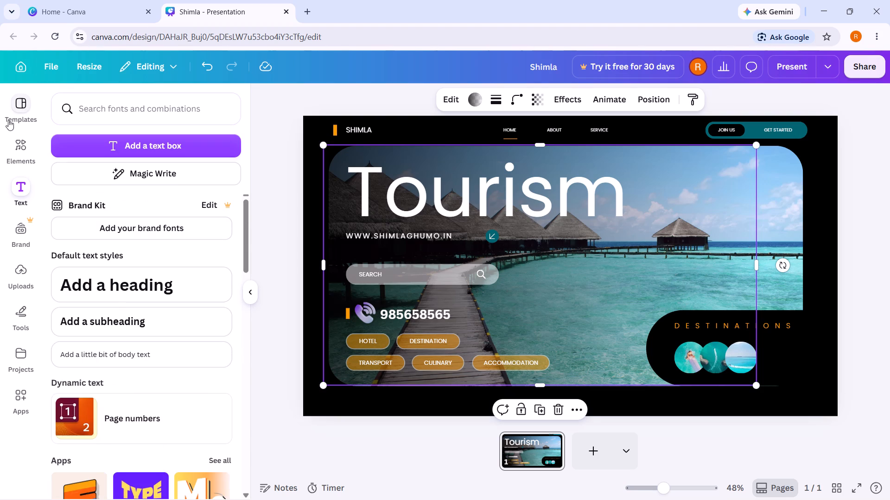
# Add a second page and apply the "About Our Travel" layout from the Black Blue Orange Modern Tourism template.
pyautogui.click(8, 120)
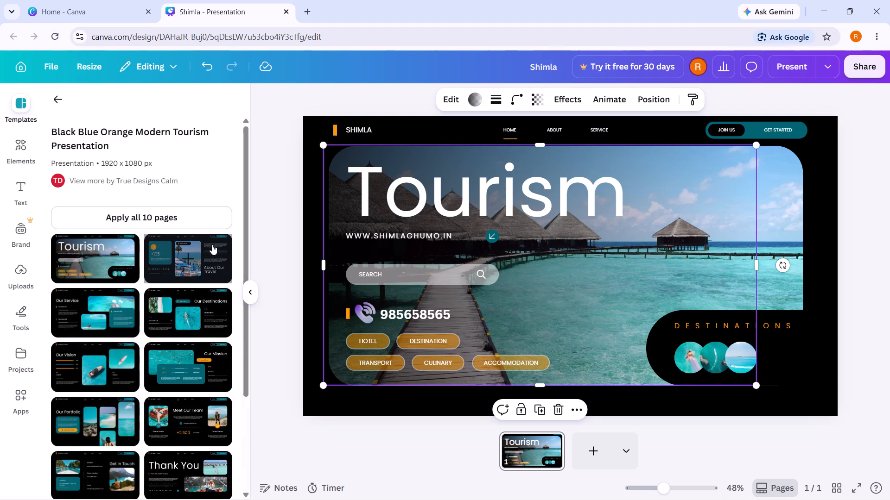
pyautogui.click(212, 247)
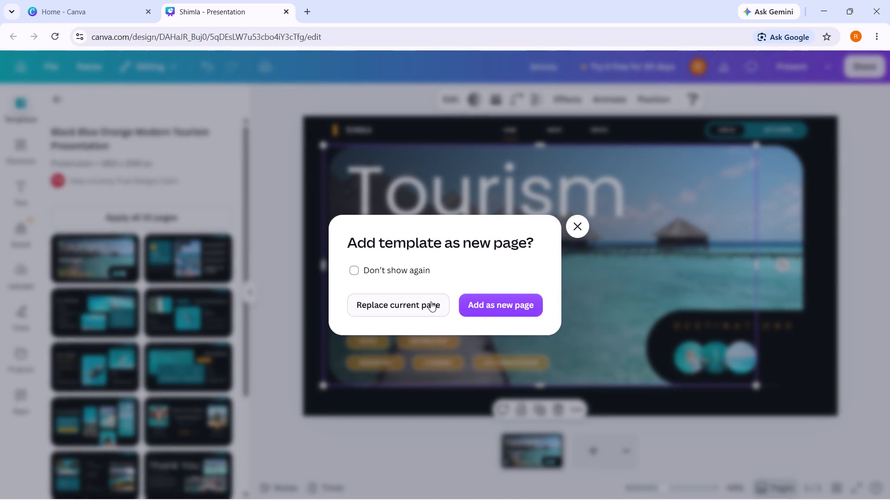
pyautogui.click(577, 229)
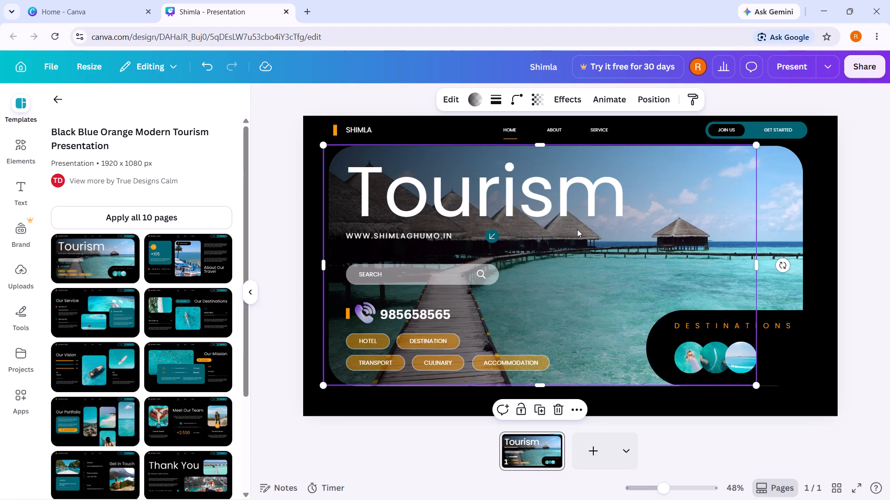
pyautogui.click(594, 450)
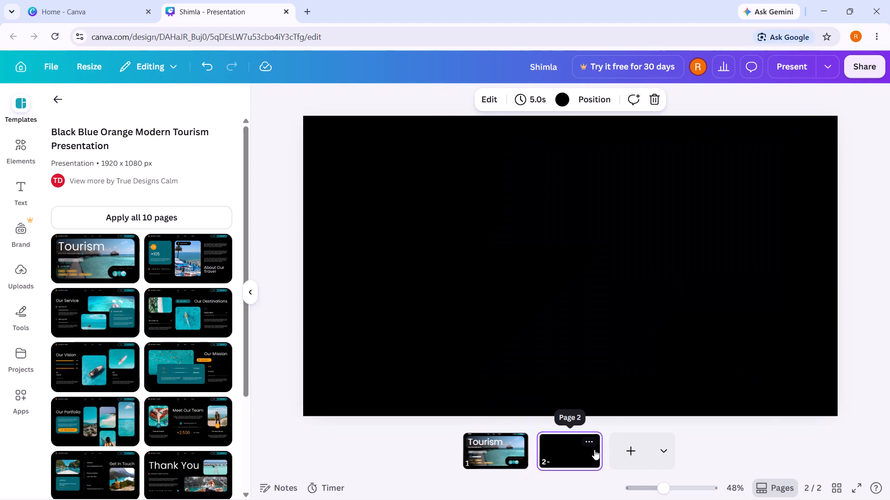
pyautogui.click(178, 264)
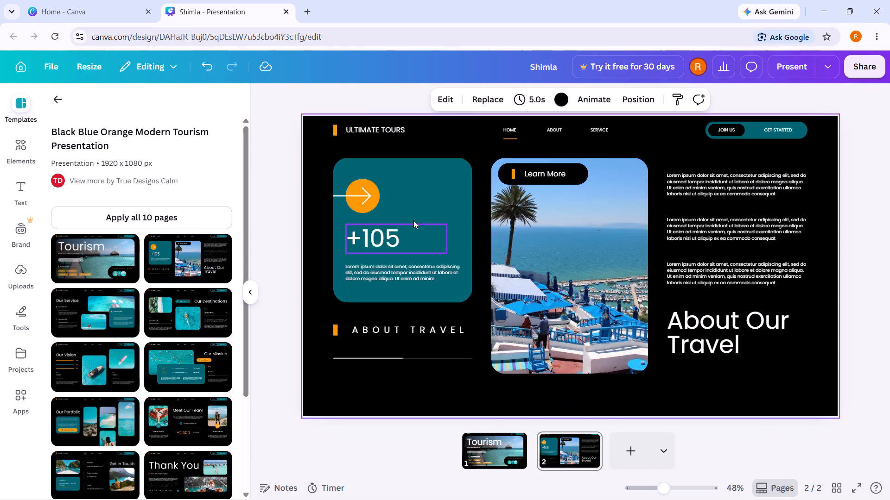
# Replace the large figure in the teal card on page 2 with "+199".
pyautogui.click(402, 237)
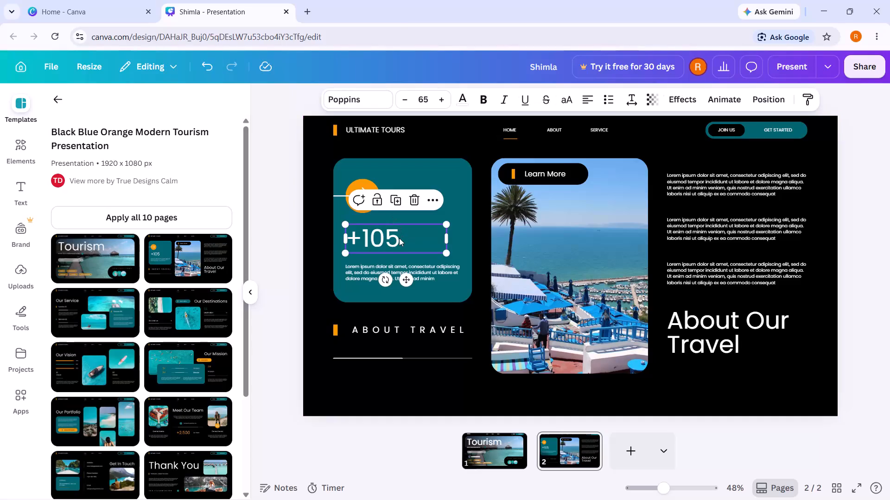
pyautogui.click(399, 238)
pyautogui.press('BackSpace')
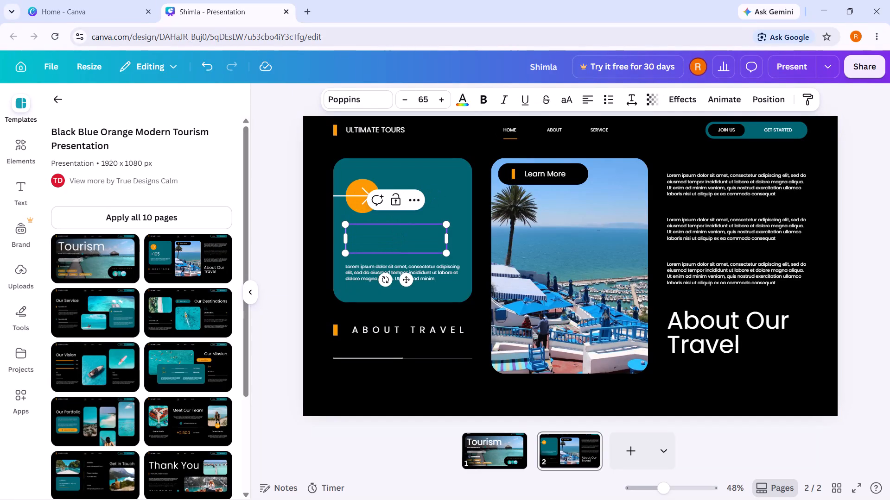
pyautogui.hotkey('shift', '+')
pyautogui.write('199')
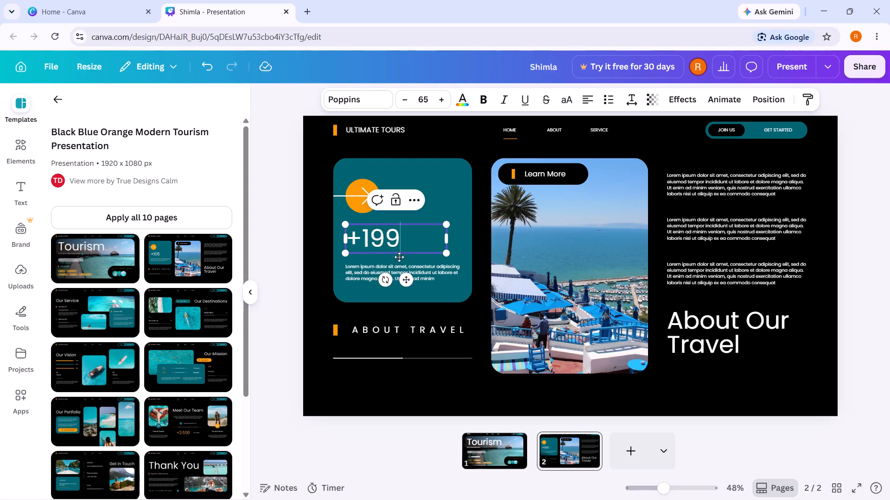
# Replace the placeholder paragraph in the teal card with "We have more than +150 regrestation in a week .".
pyautogui.click(432, 273)
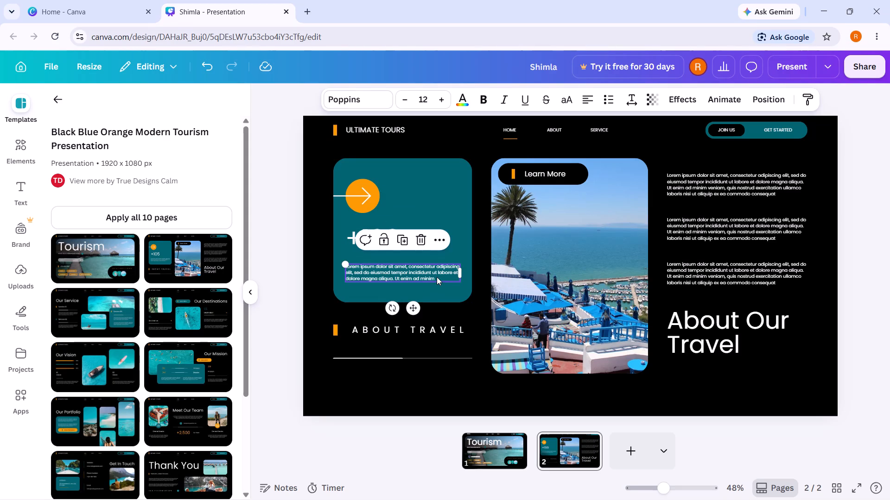
pyautogui.doubleClick(438, 277)
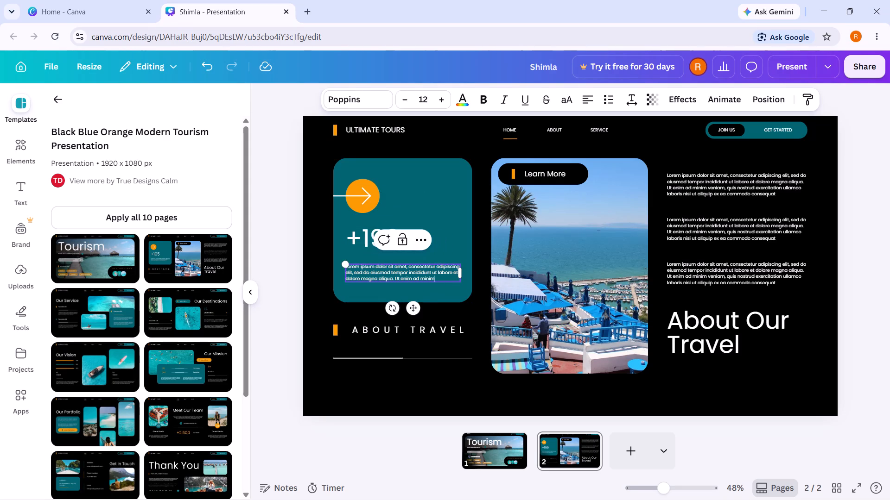
pyautogui.hotkey('ctrl', 'a')
pyautogui.write('We')
pyautogui.press('space')
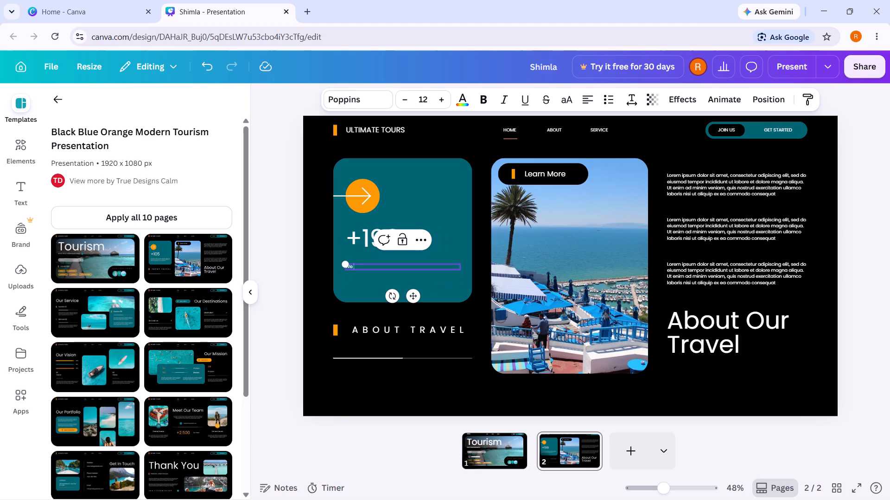
pyautogui.write('have more')
pyautogui.press('space')
pyautogui.write('thn')
pyautogui.press('BackSpace')
pyautogui.write('an')
pyautogui.press('space')
pyautogui.write('+150')
pyautogui.press('space')
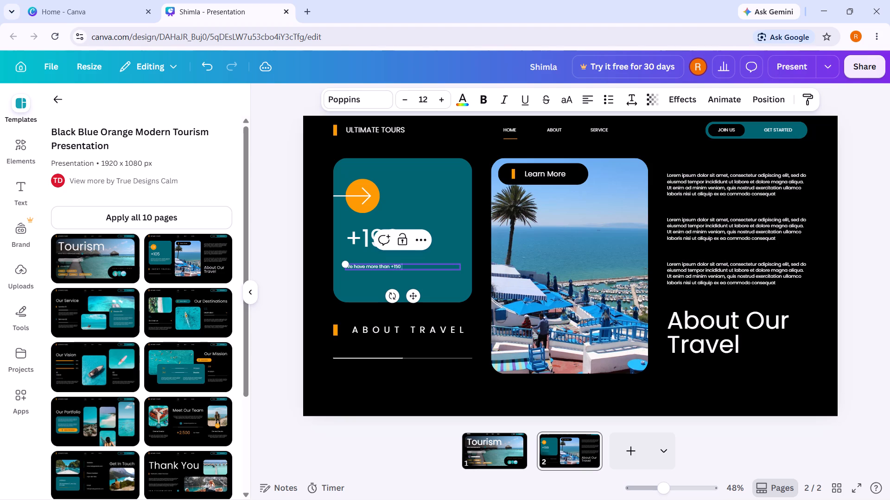
pyautogui.write('reg')
pyautogui.write('restation in a week')
pyautogui.press('space')
pyautogui.press('.')
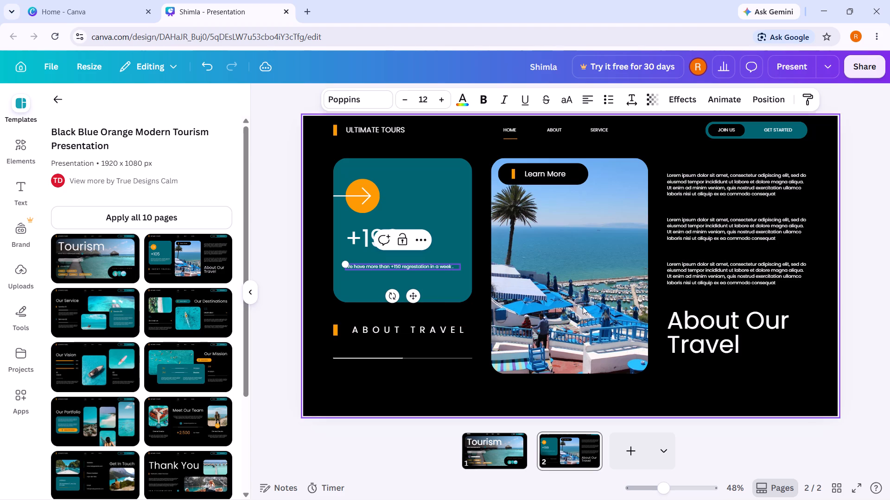
# Replace the top placeholder paragraph beside the photo with "Shimla is hills Stations where you can find beautiful mountains and many activites like mall road etc.".
pyautogui.click(761, 190)
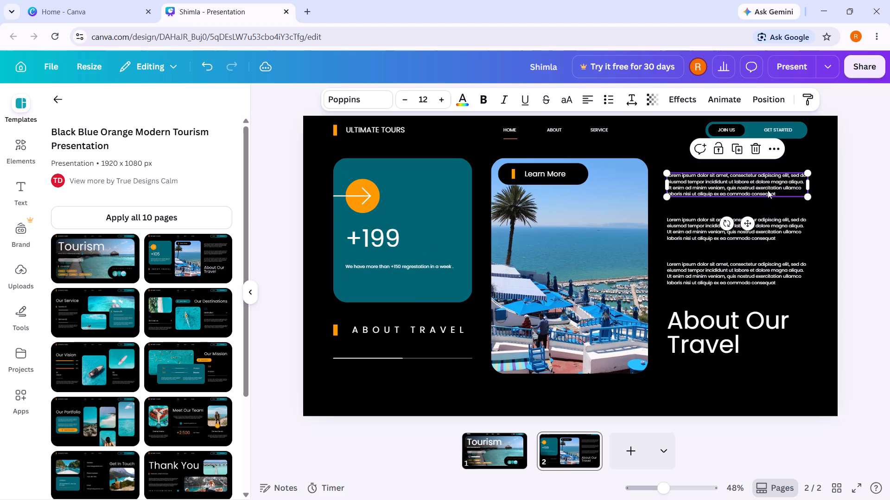
pyautogui.doubleClick(782, 190)
pyautogui.click(782, 190)
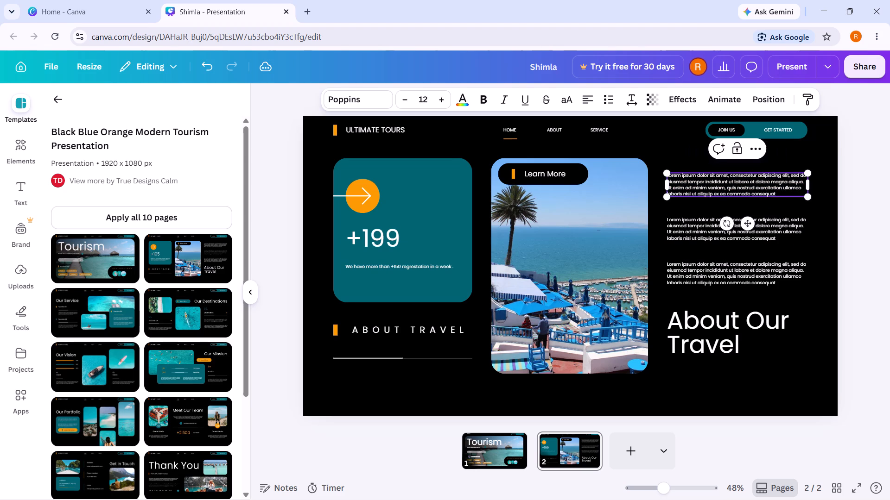
pyautogui.doubleClick(782, 190)
pyautogui.click(764, 186)
pyautogui.hotkey('ctrl', 's')
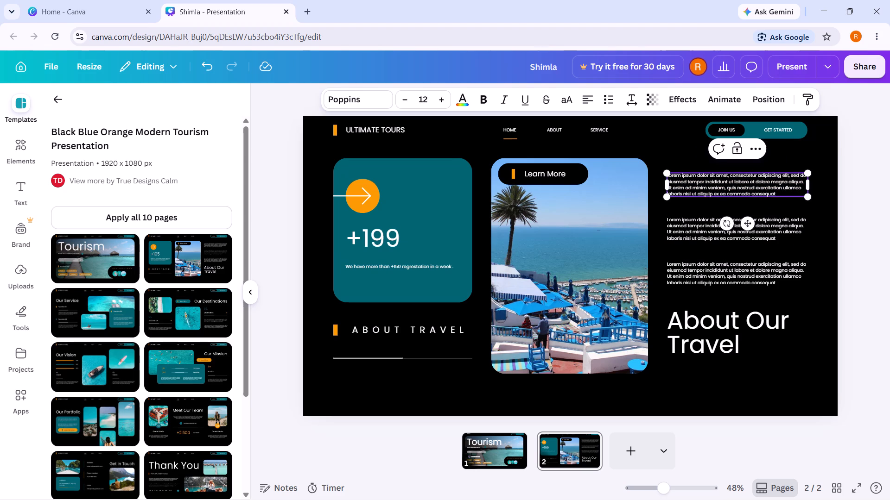
pyautogui.click(790, 196)
pyautogui.hotkey('ctrl', 'a')
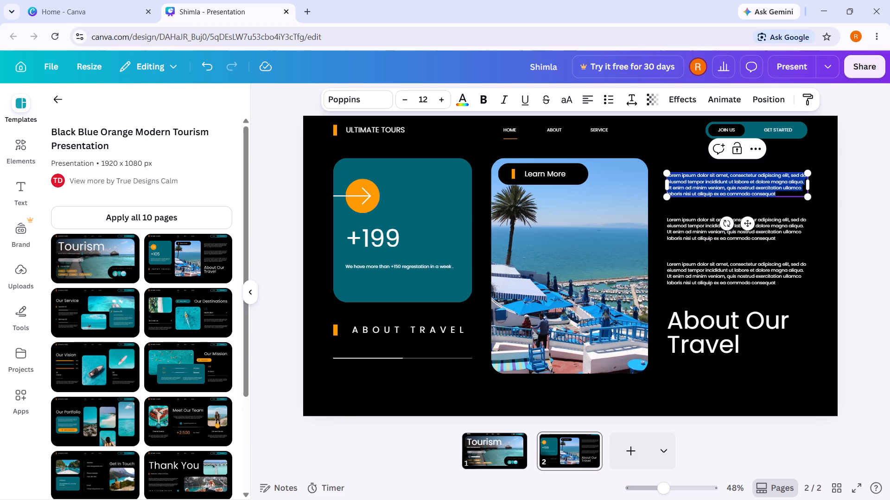
pyautogui.write('Shimla')
pyautogui.press('space')
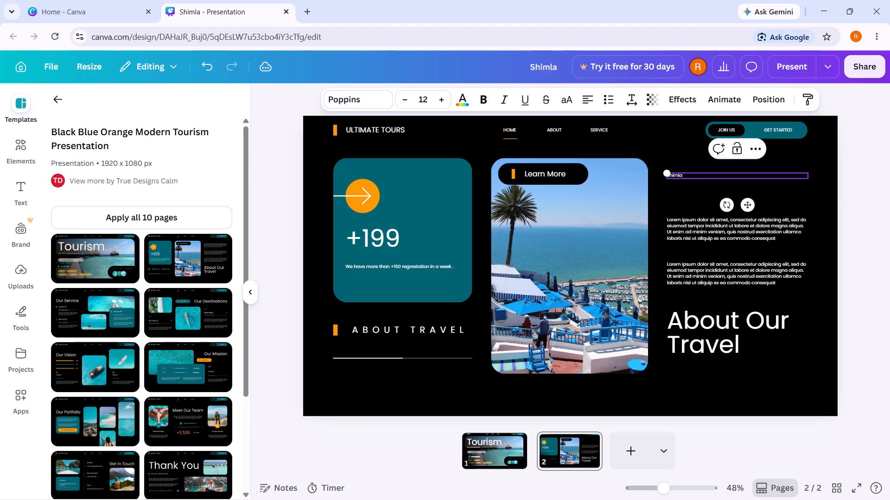
pyautogui.write('id')
pyautogui.press('BackSpace')
pyautogui.press('BackSpace')
pyautogui.write('is')
pyautogui.press('space')
pyautogui.write('hills')
pyautogui.press('space')
pyautogui.write('Statiob')
pyautogui.press('BackSpace')
pyautogui.write('ns')
pyautogui.press('space')
pyautogui.write('where')
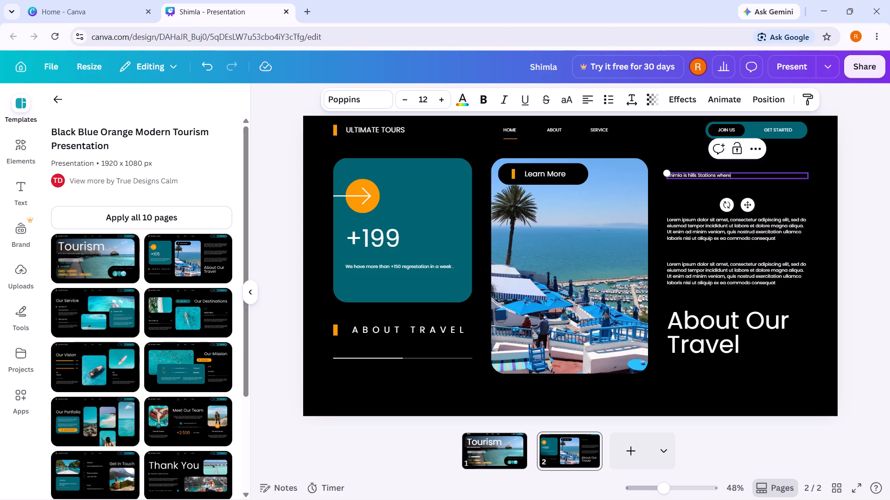
pyautogui.press('space')
pyautogui.press('e')
pyautogui.press('BackSpace')
pyautogui.write('you can fimd')
pyautogui.press('space')
pyautogui.press('BackSpace')
pyautogui.press('BackSpace')
pyautogui.press('BackSpace')
pyautogui.write('nd')
pyautogui.press('space')
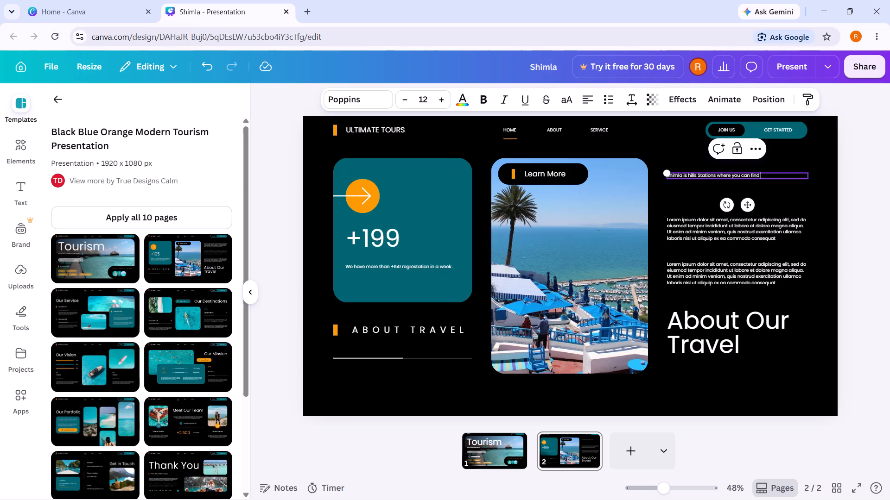
pyautogui.write('beautiful')
pyautogui.press('space')
pyautogui.write('mountaio')
pyautogui.press('BackSpace')
pyautogui.write('n s')
pyautogui.press('space')
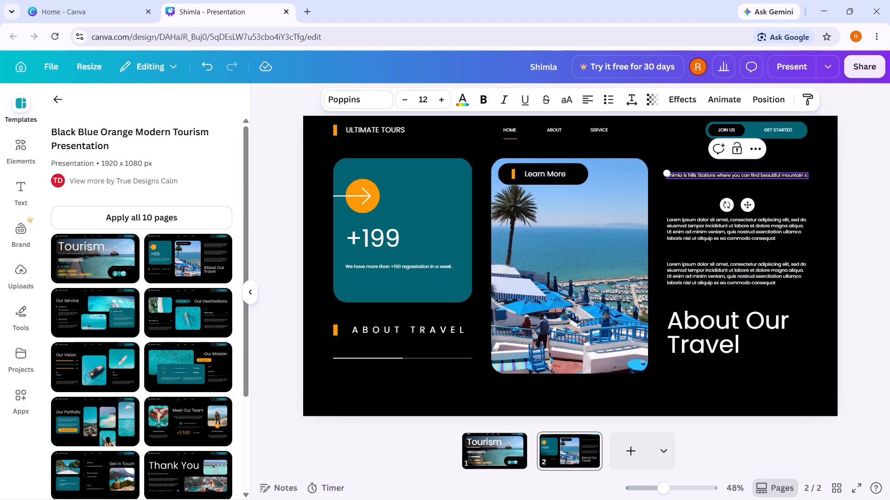
pyautogui.press('BackSpace')
pyautogui.press('BackSpace')
pyautogui.press('BackSpace')
pyautogui.write('s and many')
pyautogui.press('space')
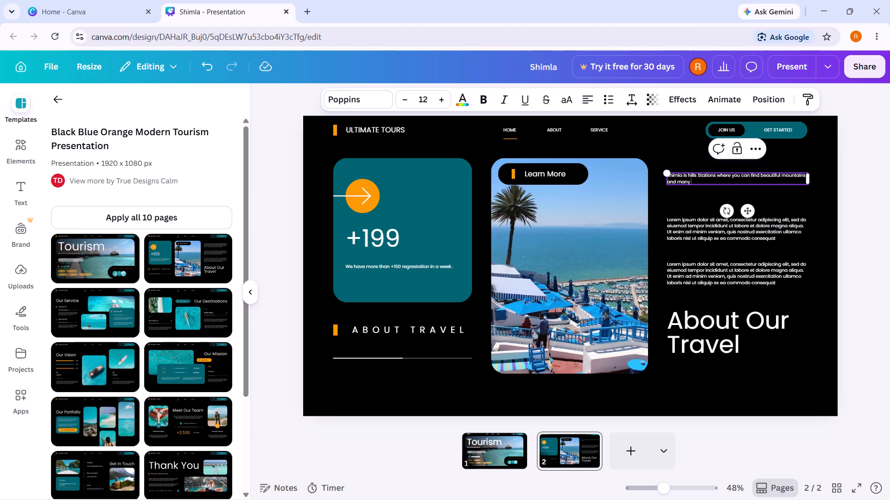
pyautogui.write('activites')
pyautogui.press('space')
pyautogui.write('like mall road')
pyautogui.press('space')
pyautogui.write('etc.')
# Replace the middle placeholder paragraph beside the photo with "dIf you are intersted in kindly vistied our website to book your solt".
pyautogui.click(775, 231)
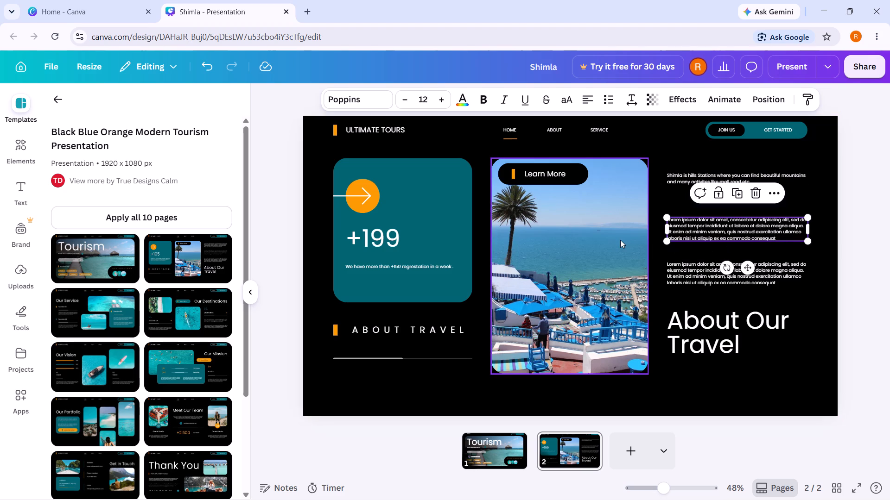
pyautogui.doubleClick(733, 235)
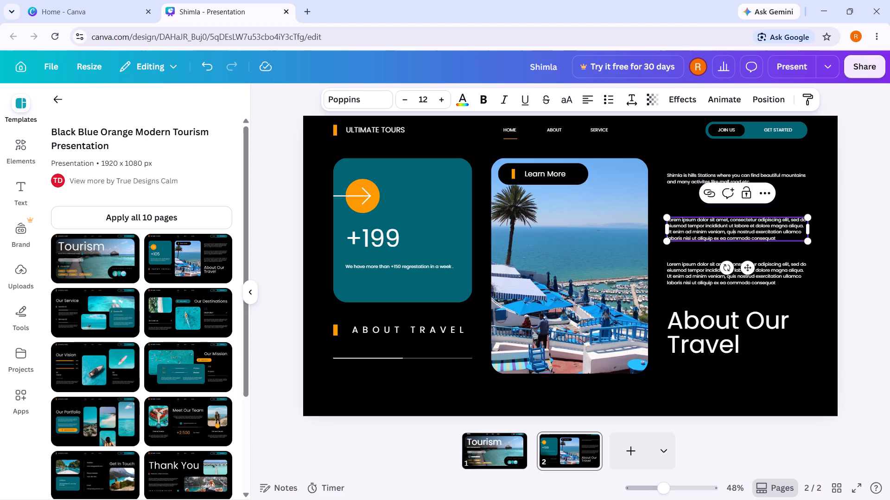
pyautogui.click(740, 235)
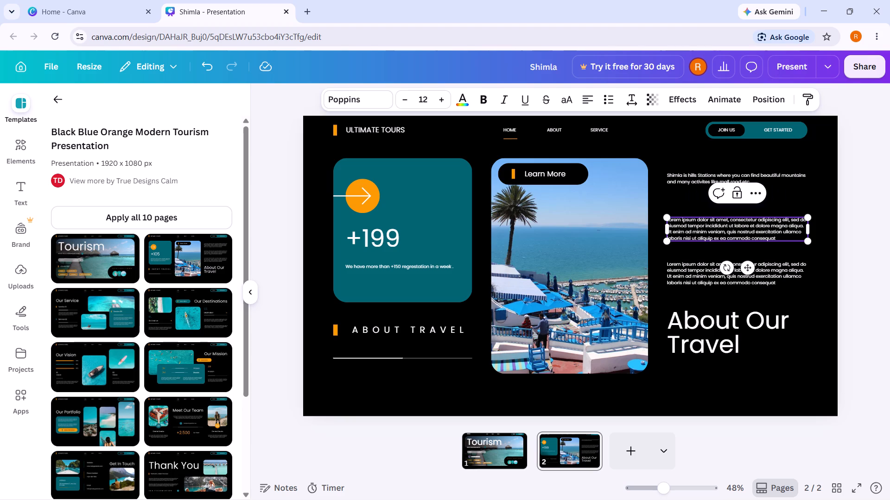
pyautogui.hotkey('ctrl', 'a')
pyautogui.press('BackSpace')
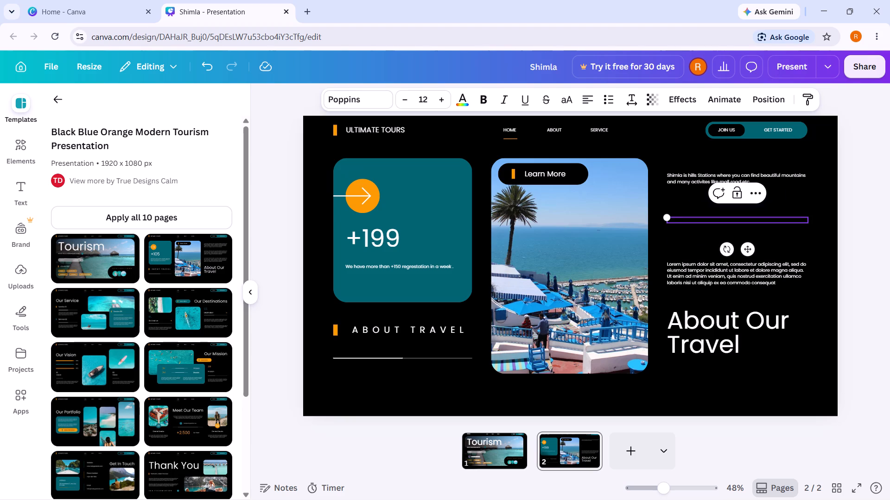
pyautogui.write('fj')
pyautogui.press('BackSpace')
pyautogui.press('BackSpace')
pyautogui.press('BackSpace')
pyautogui.press('d')
pyautogui.write('If you are')
pyautogui.press('space')
pyautogui.write('intersted')
pyautogui.press('space')
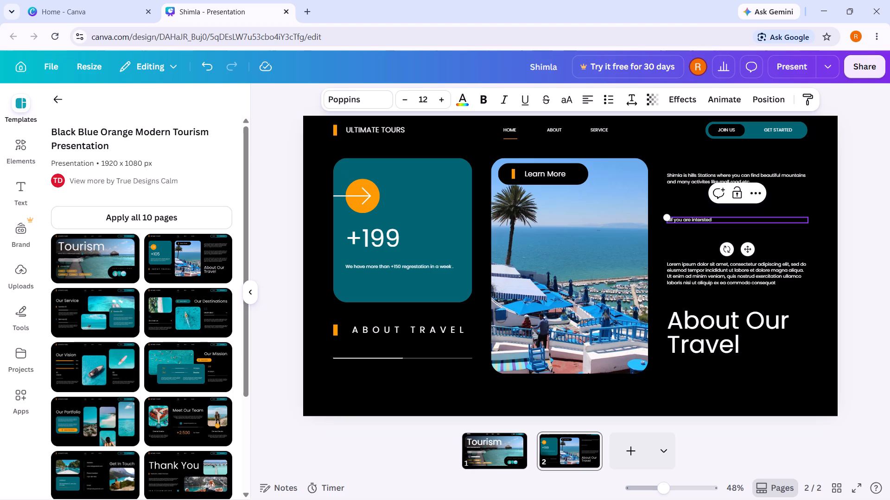
pyautogui.write('in')
pyautogui.press('space')
pyautogui.write('kindly vistied our webso')
pyautogui.press('BackSpace')
pyautogui.write('ite')
pyautogui.press('space')
pyautogui.write('to book your')
pyautogui.press('space')
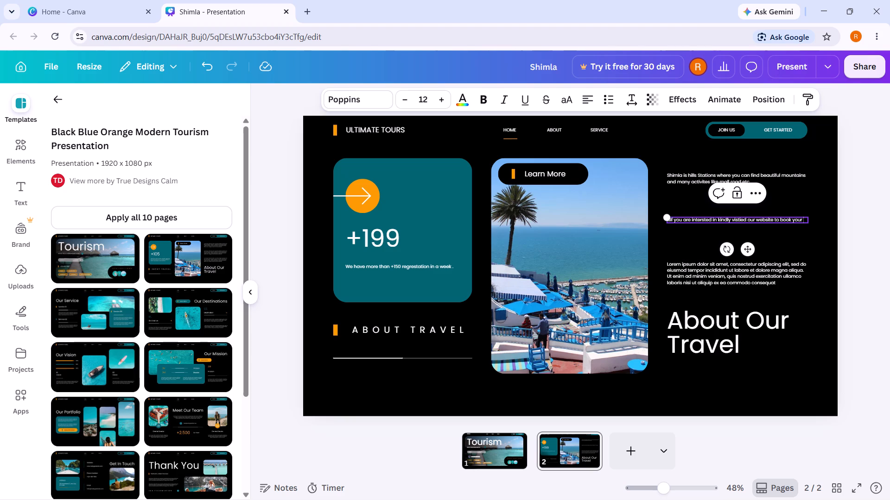
pyautogui.write('solt a')
pyautogui.press('BackSpace')
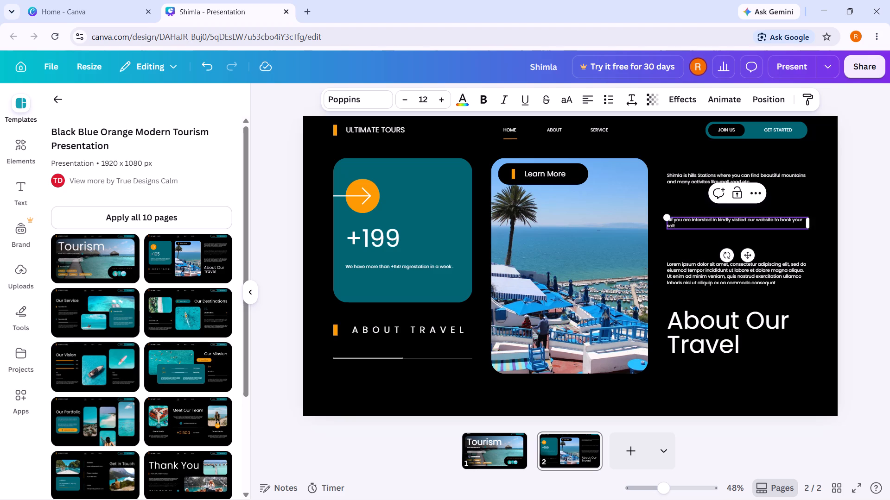
# Continue the middle paragraph with ".Slots are limited and 50% Discount avaliable .Book your seats now.".
pyautogui.write('.Slots are limited and')
pyautogui.press('space')
pyautogui.write('5-')
pyautogui.press('BackSpace')
pyautogui.press('0')
pyautogui.write('%')
pyautogui.press('space')
pyautogui.write('Discount avaliable')
pyautogui.press('space')
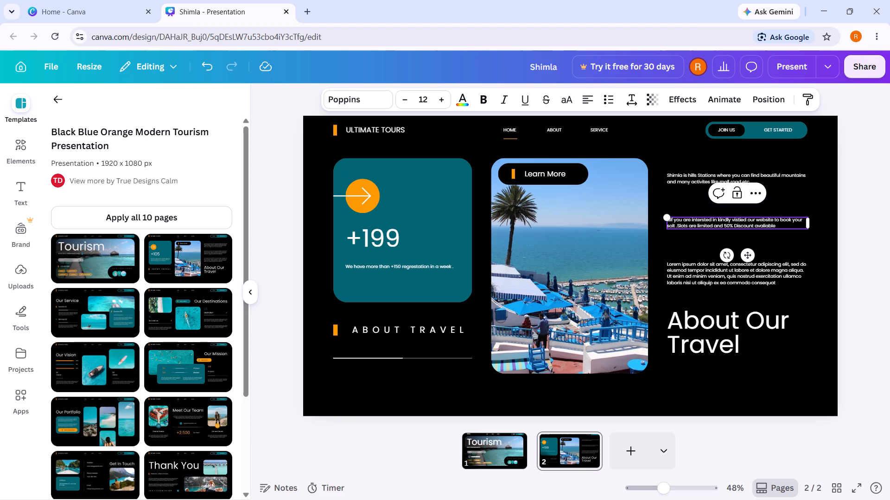
pyautogui.write('.Book your se')
pyautogui.write('ats now')
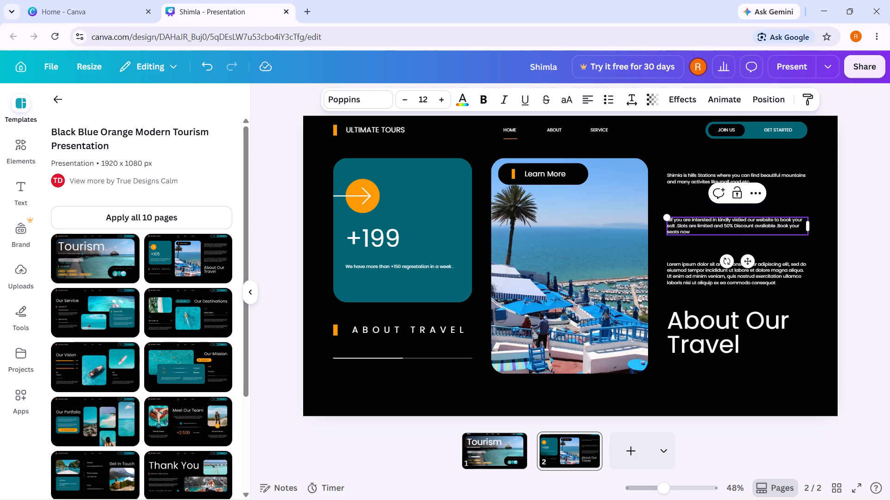
pyautogui.press('.')
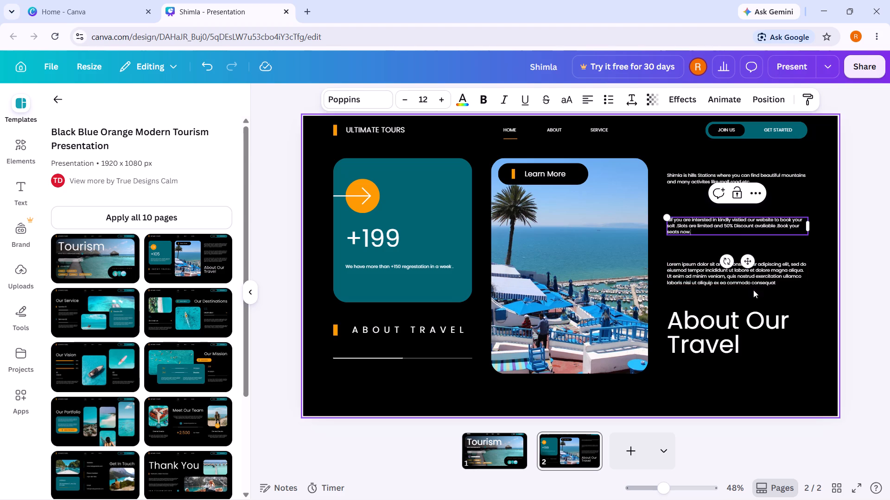
# Delete the bottom placeholder paragraph above the "About Our Travel" heading.
pyautogui.click(749, 278)
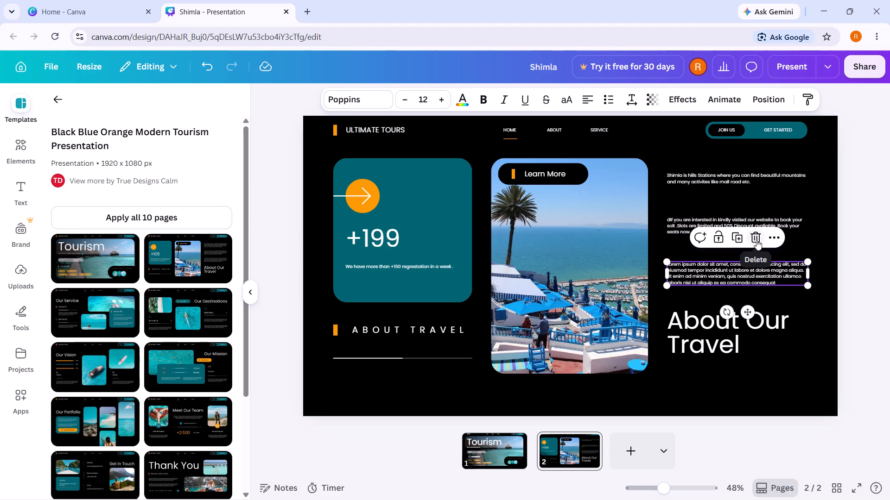
pyautogui.click(758, 241)
# Move the "About Our Travel" heading up to just below the middle paragraph.
pyautogui.moveTo(737, 332); pyautogui.dragTo(733, 273)
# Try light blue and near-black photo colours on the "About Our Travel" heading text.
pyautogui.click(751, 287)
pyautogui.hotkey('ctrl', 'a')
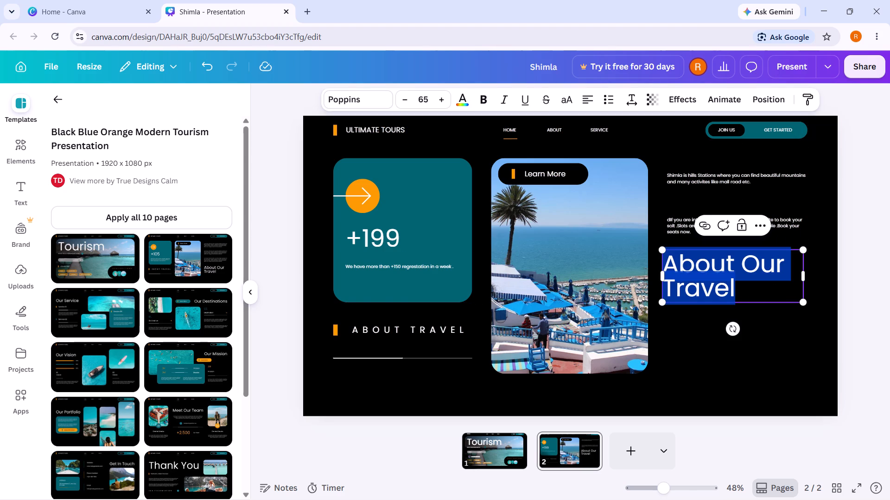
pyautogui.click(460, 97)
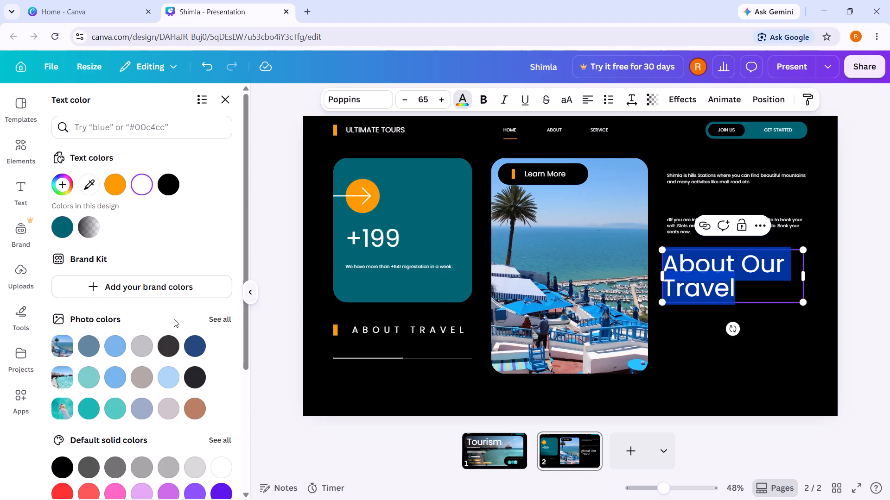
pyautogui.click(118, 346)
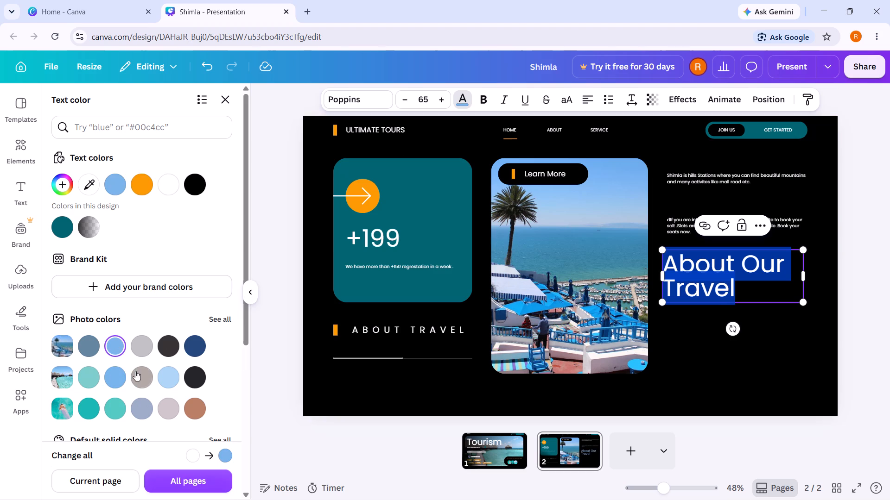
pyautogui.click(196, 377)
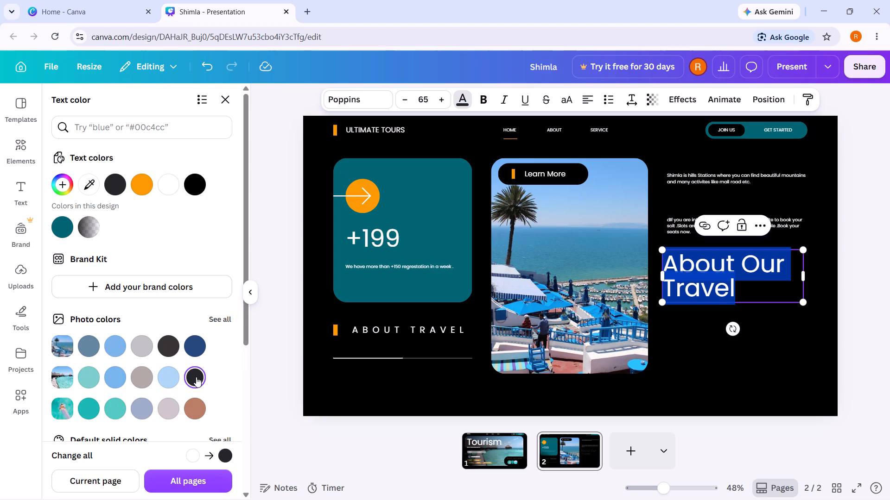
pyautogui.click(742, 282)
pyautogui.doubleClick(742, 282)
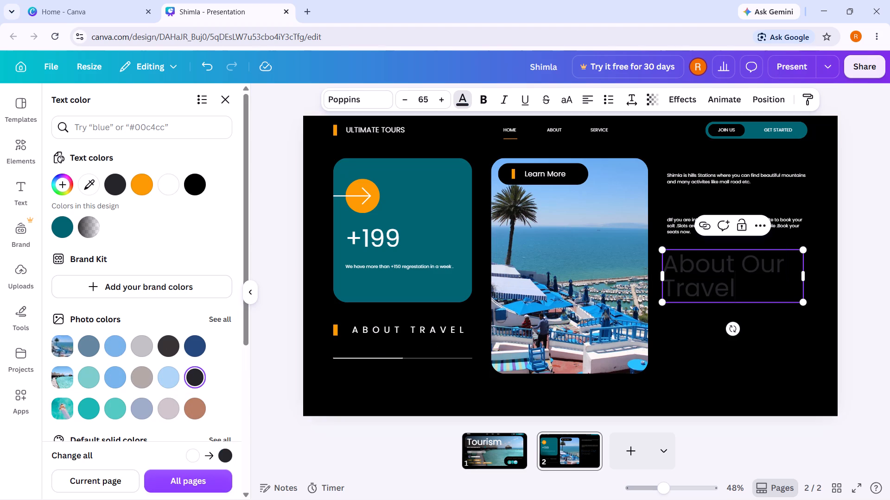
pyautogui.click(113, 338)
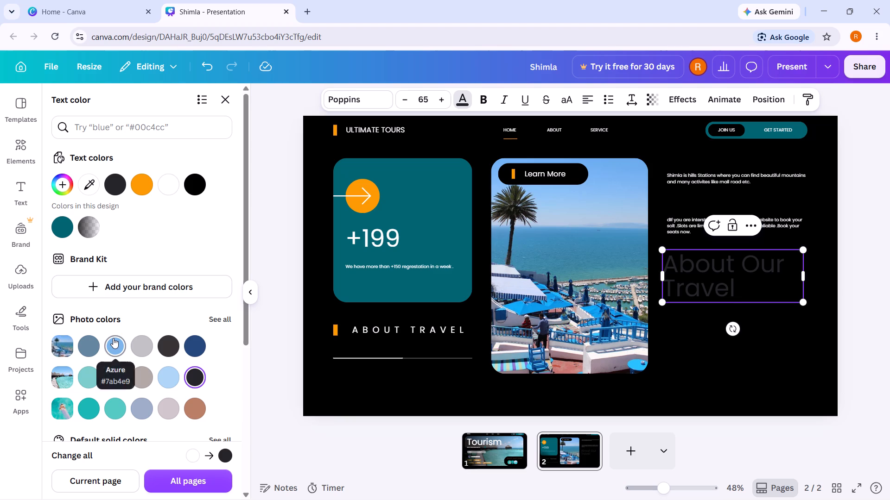
# Recolour the whole "About Our Travel" heading with the custom solid blue-violet #3A0BC7.
pyautogui.click(736, 297)
pyautogui.moveTo(768, 291); pyautogui.dragTo(634, 249)
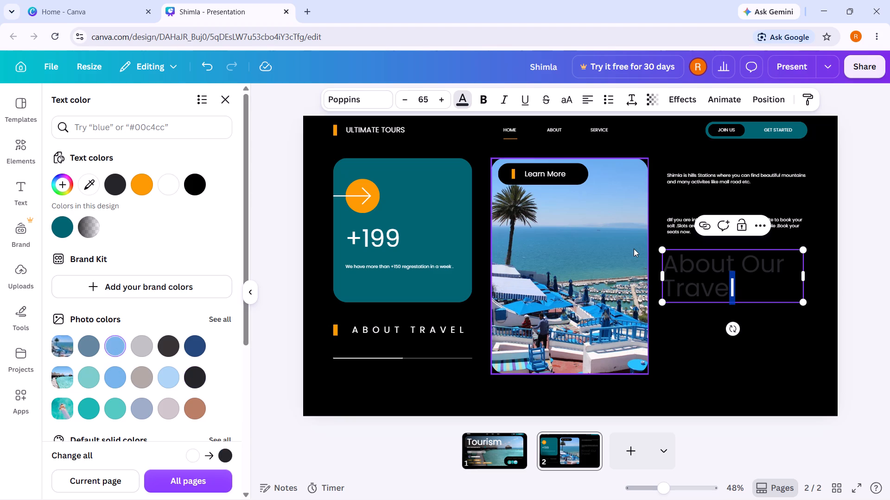
pyautogui.moveTo(732, 292); pyautogui.dragTo(692, 274)
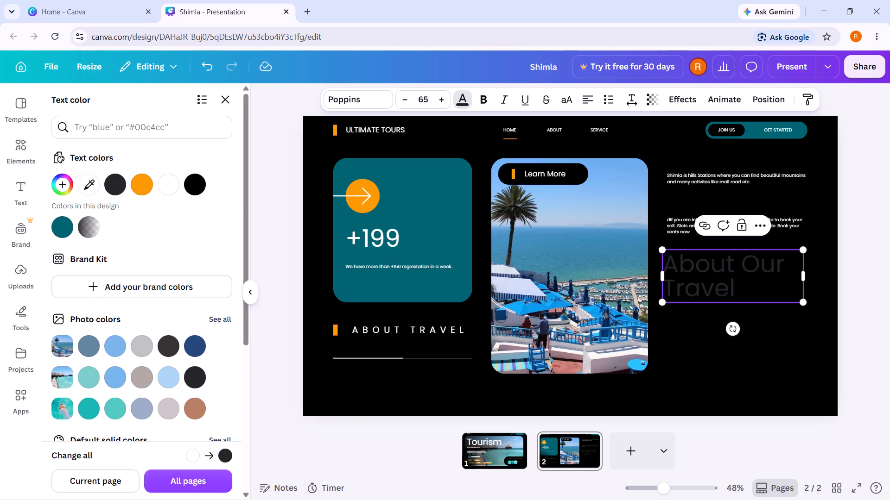
pyautogui.moveTo(692, 274); pyautogui.dragTo(673, 255)
pyautogui.moveTo(673, 255); pyautogui.dragTo(771, 288)
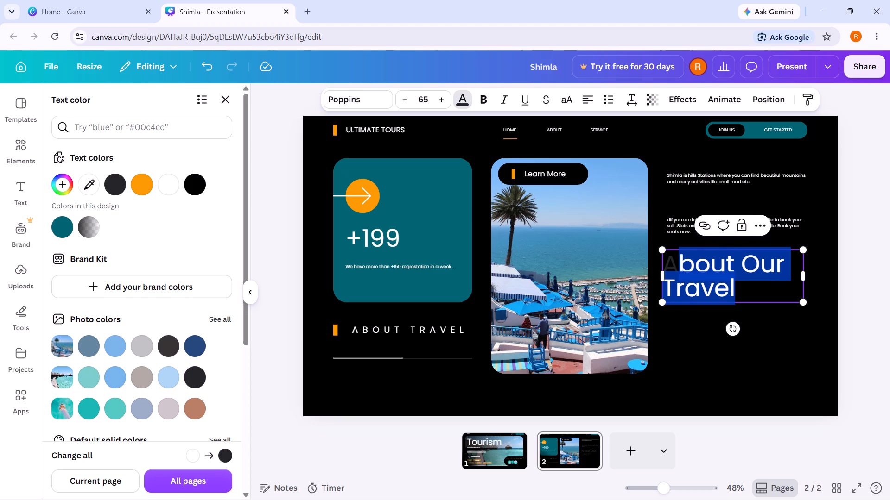
pyautogui.click(771, 288)
pyautogui.click(771, 288)
pyautogui.hotkey('ctrl', 'a')
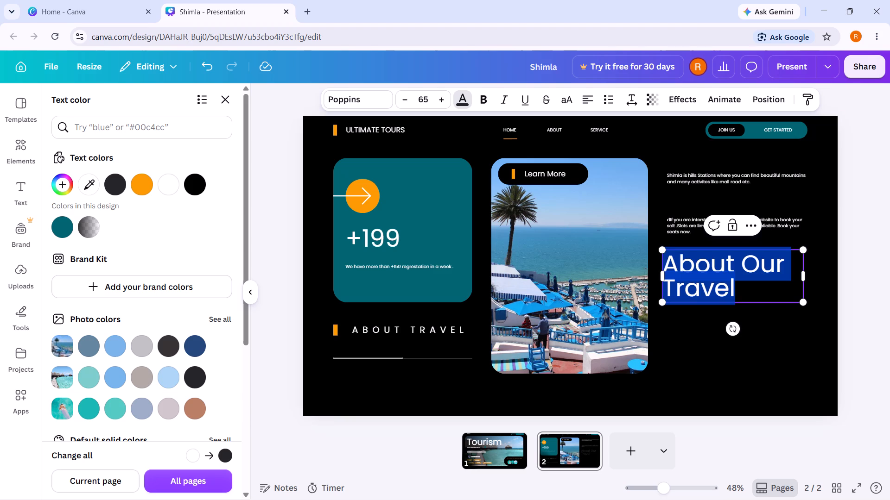
pyautogui.click(464, 95)
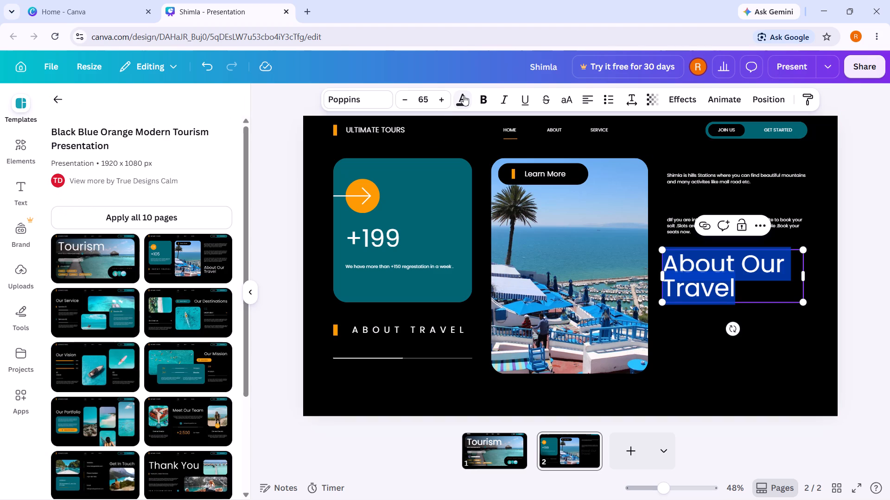
pyautogui.click(462, 102)
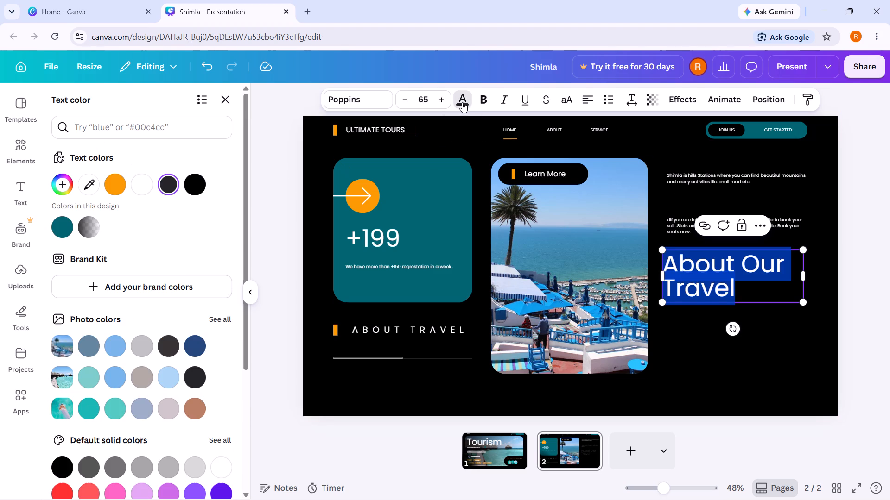
pyautogui.click(61, 179)
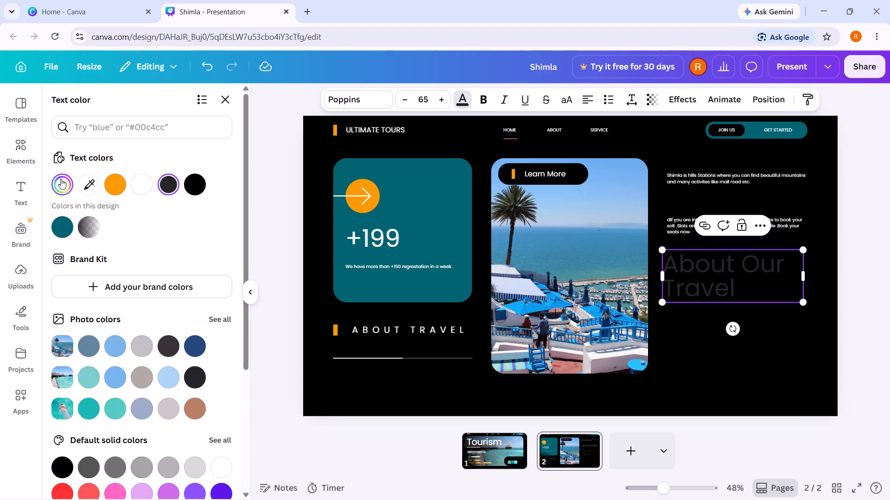
pyautogui.click(222, 249)
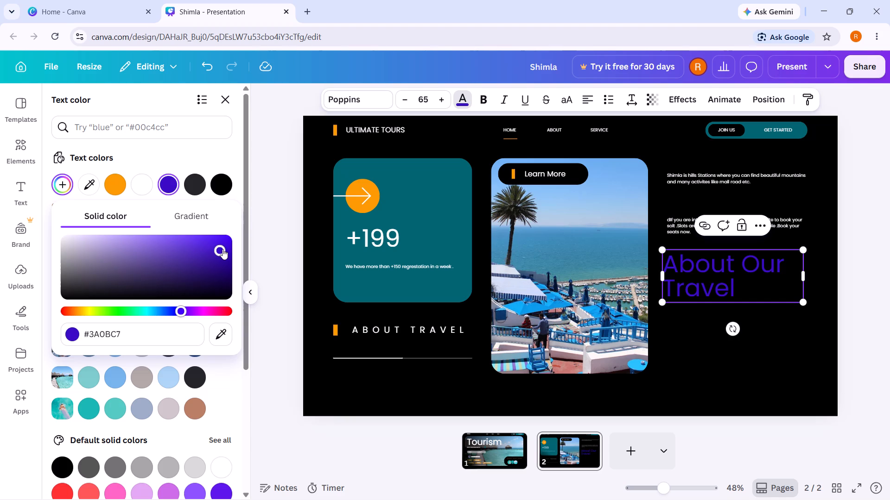
# Recolour the "About Our Travel" heading with the custom pale lavender #E4E0F0.
pyautogui.moveTo(225, 240); pyautogui.dragTo(236, 236)
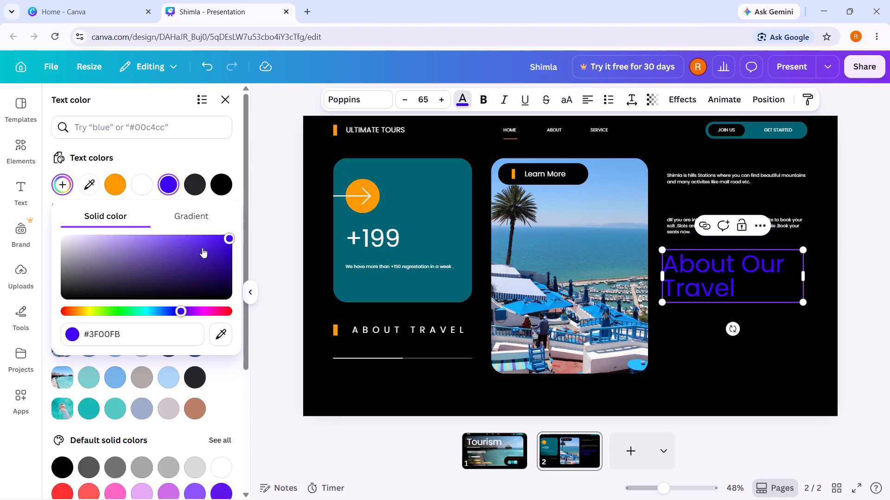
pyautogui.click(73, 239)
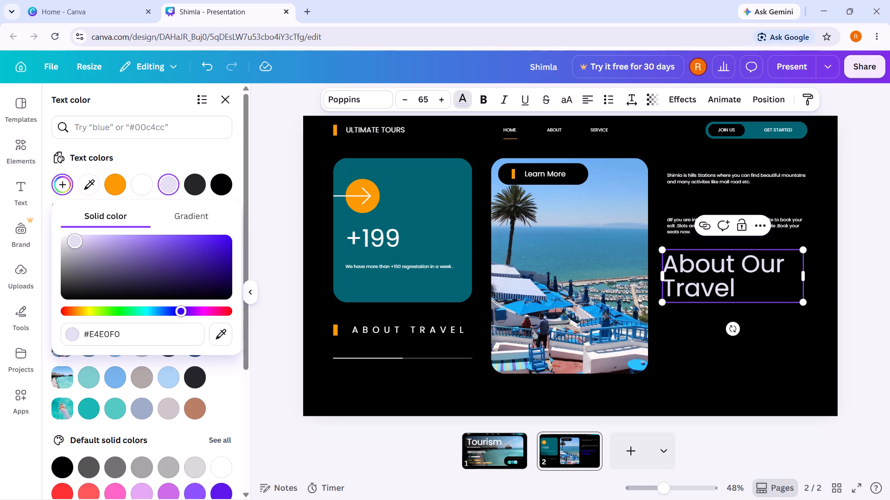
# Make the "About Our Travel" heading bold and underlined, and leave it deselected.
pyautogui.click(473, 104)
pyautogui.click(477, 104)
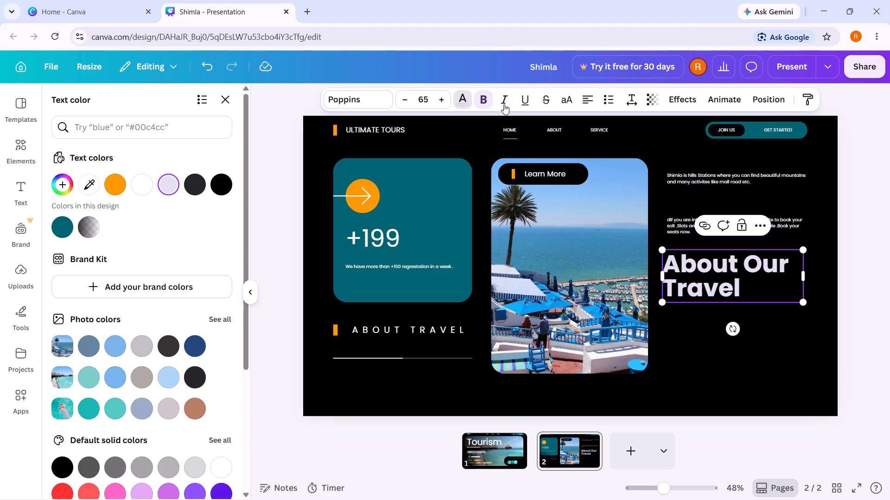
pyautogui.click(530, 105)
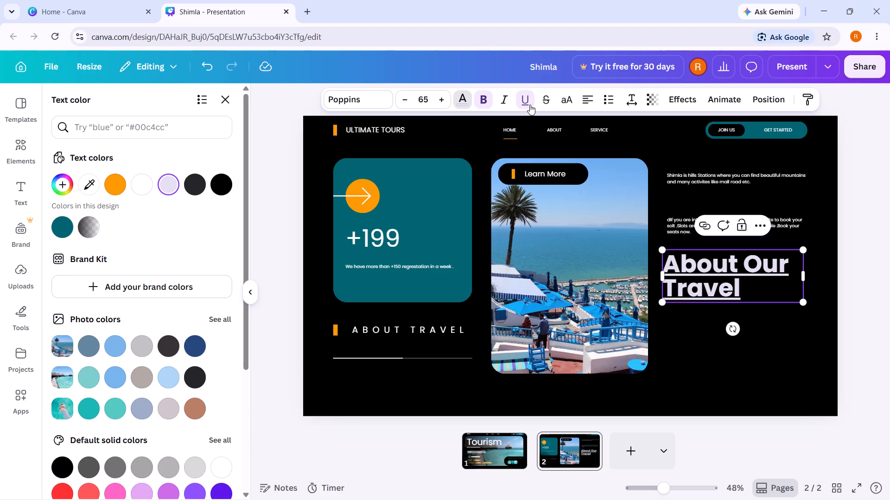
pyautogui.click(693, 351)
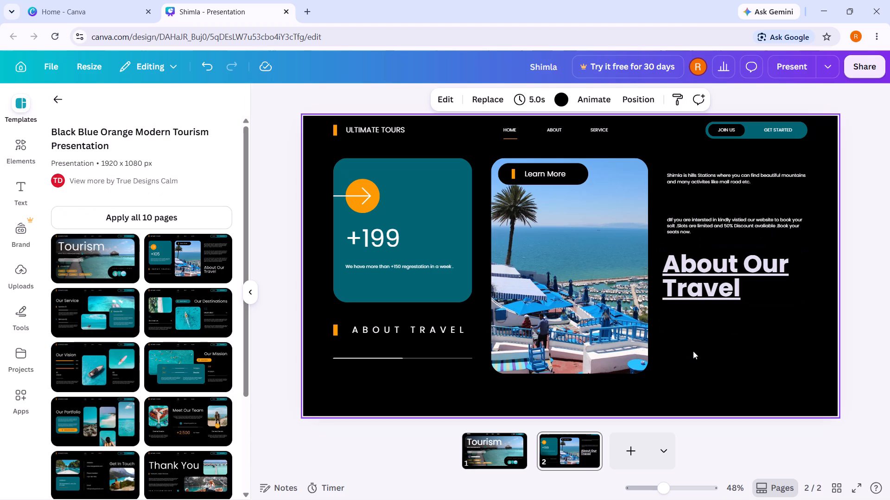
# Add the template's "Our Service" layout to the presentation as a new third page.
pyautogui.click(114, 305)
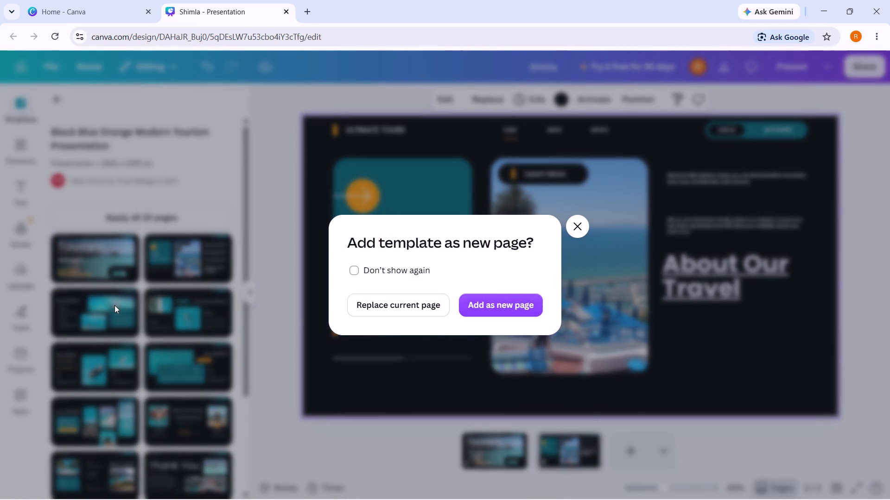
pyautogui.click(482, 305)
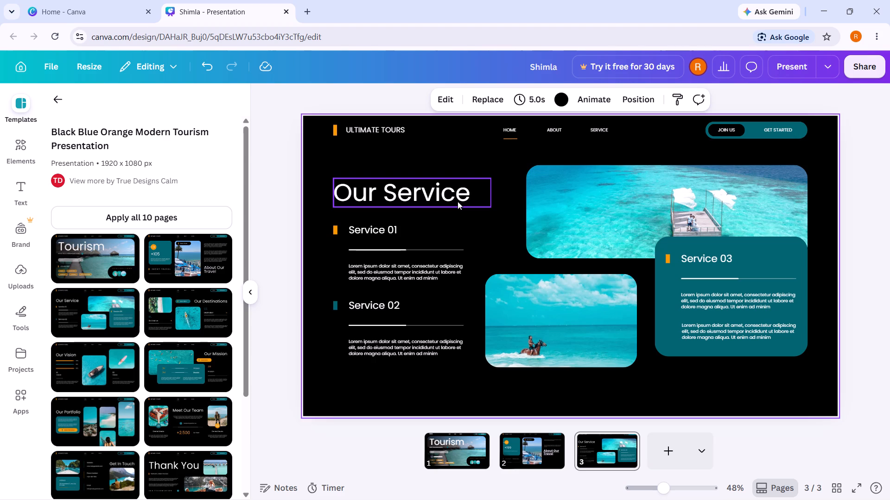
# Select the "Service 01" subheading under the "Our Service" title on page 3.
pyautogui.click(483, 180)
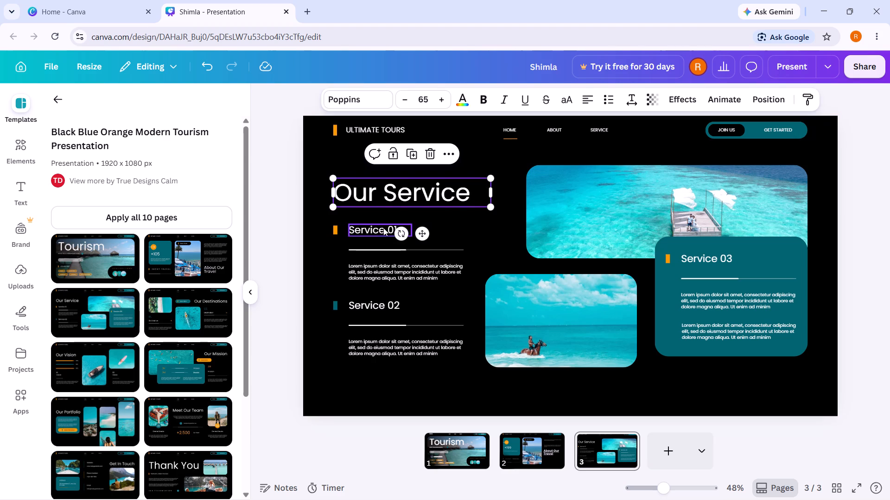
pyautogui.click(377, 234)
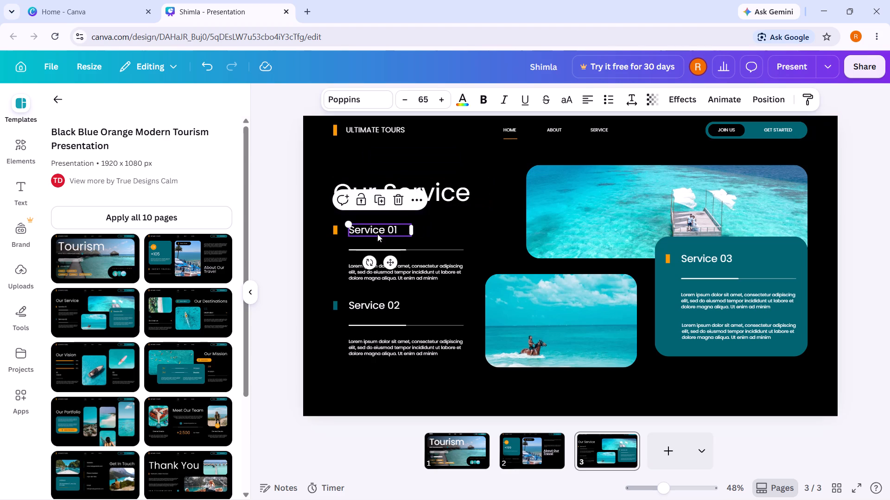
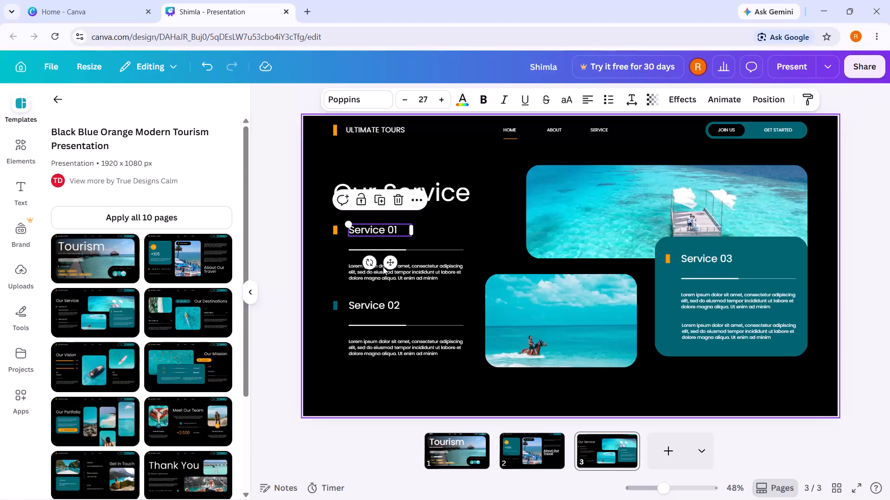
# Replace the placeholder paragraph under "Service 01" with "Shimla ,Kufri,Manali,Dhramsala".
pyautogui.doubleClick(392, 277)
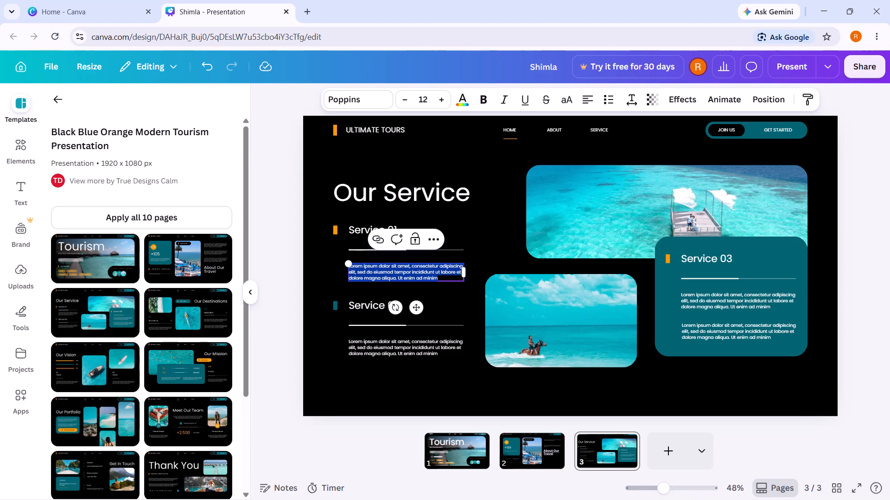
pyautogui.press('space')
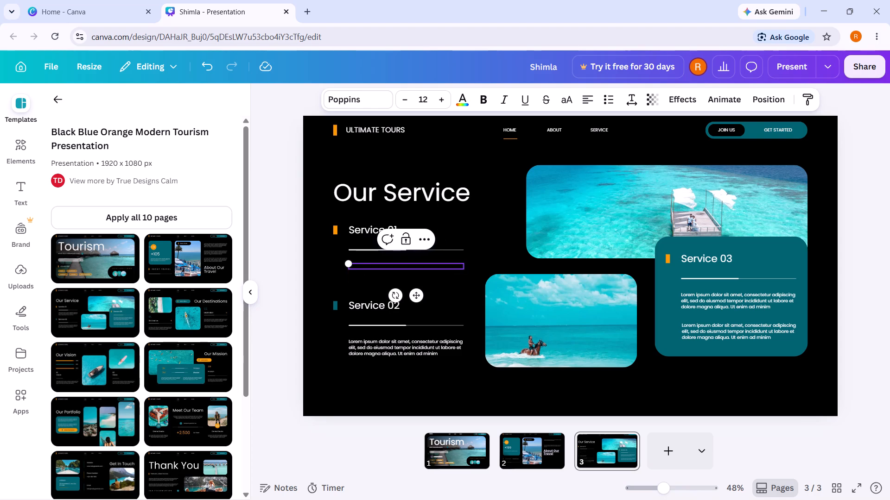
pyautogui.write('Shinla')
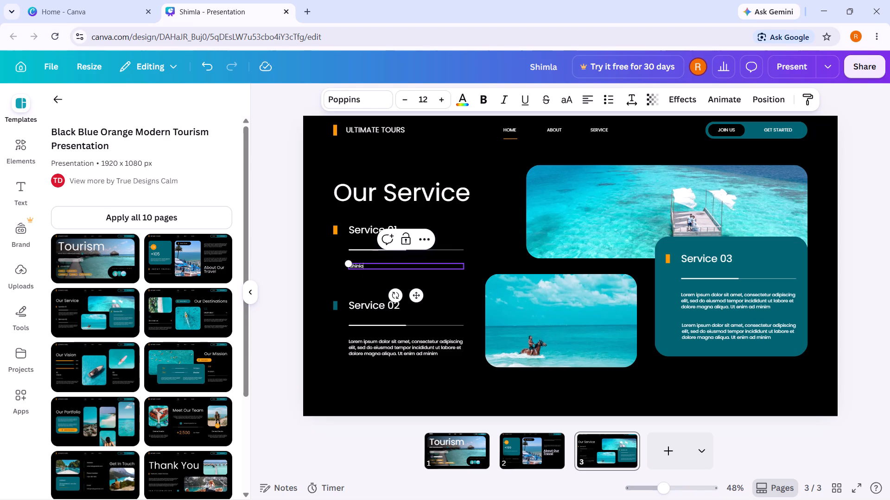
pyautogui.press('\\')
pyautogui.press('BackSpace')
pyautogui.press('BackSpace')
pyautogui.press('BackSpace')
pyautogui.press('BackSpace')
pyautogui.write('mla')
pyautogui.press('space')
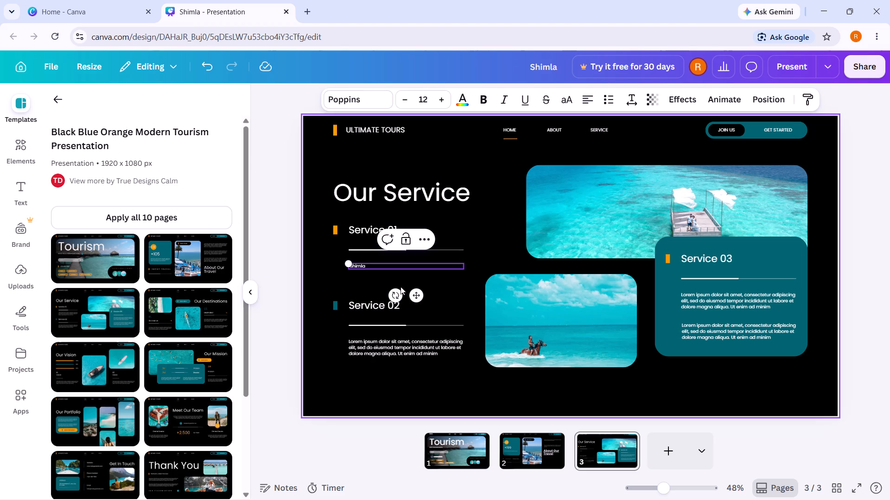
pyautogui.press(',')
pyautogui.write('Kufri')
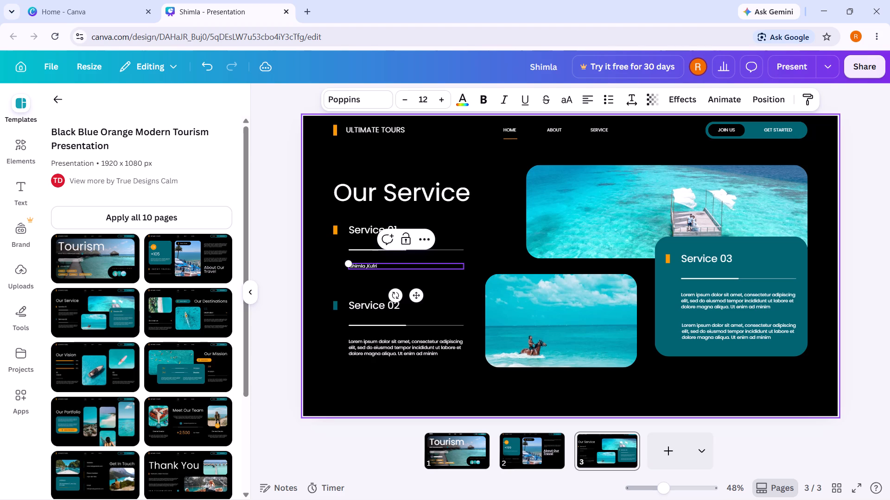
pyautogui.press(',')
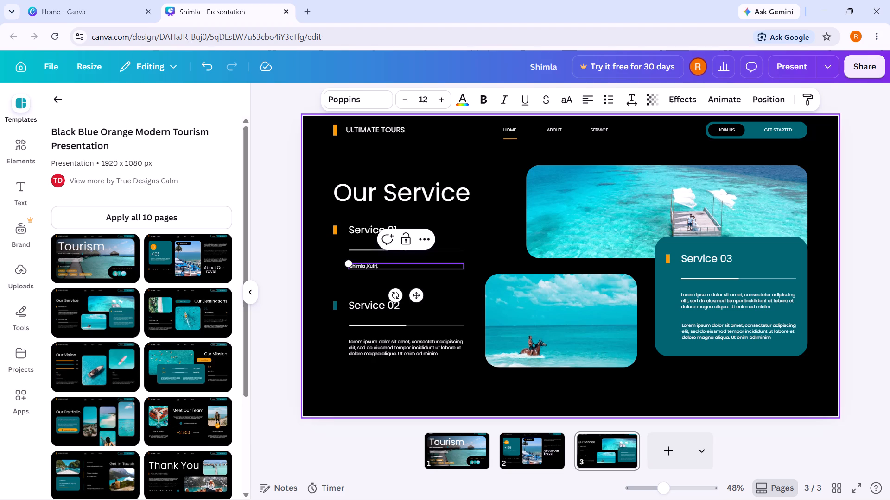
pyautogui.write('Mana')
pyautogui.write('li')
pyautogui.press(',')
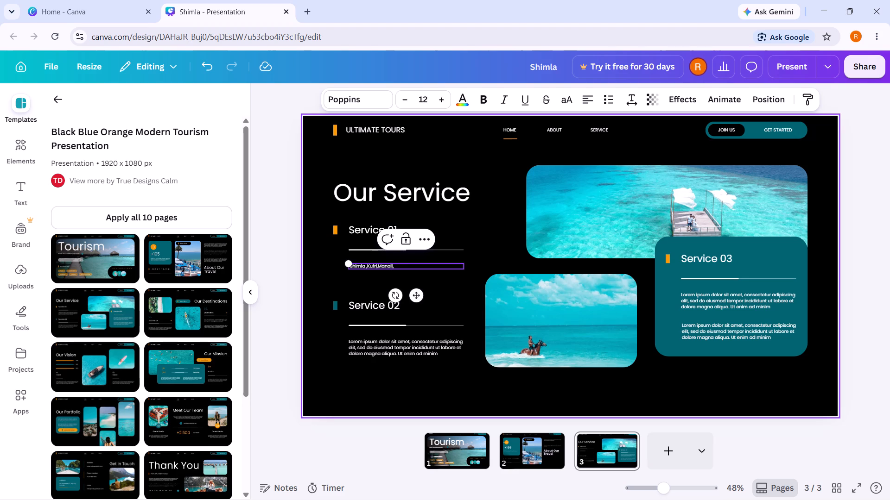
pyautogui.write('Dhramsala')
# Select all elements on page 3 and shift them together slightly down and to the right, then deselect them.
pyautogui.click(410, 342)
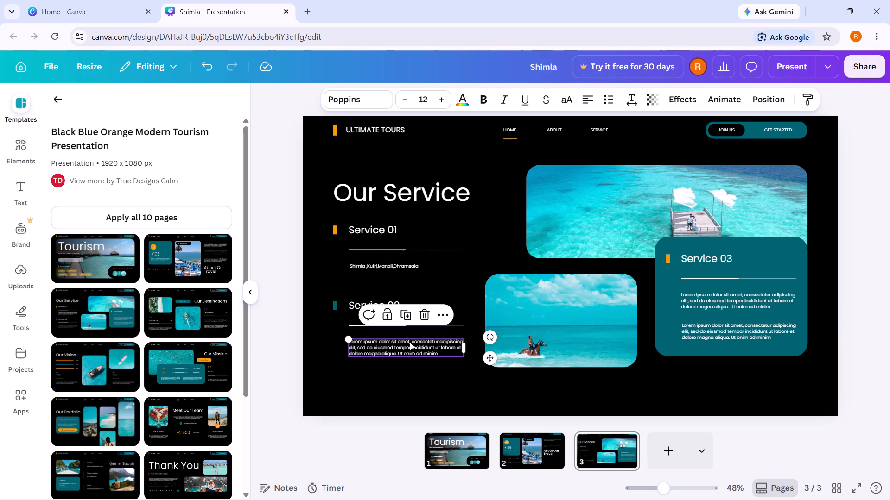
pyautogui.hotkey('ctrl', 'a')
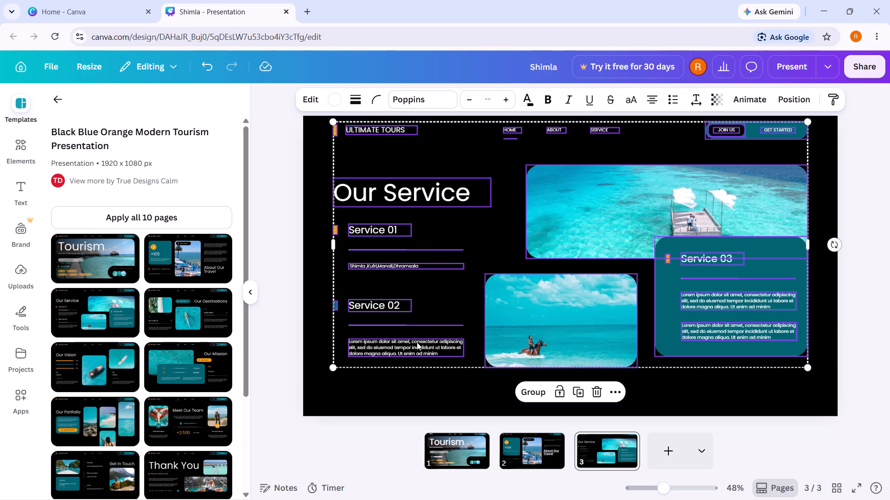
pyautogui.click(417, 342)
pyautogui.moveTo(417, 342); pyautogui.dragTo(406, 349)
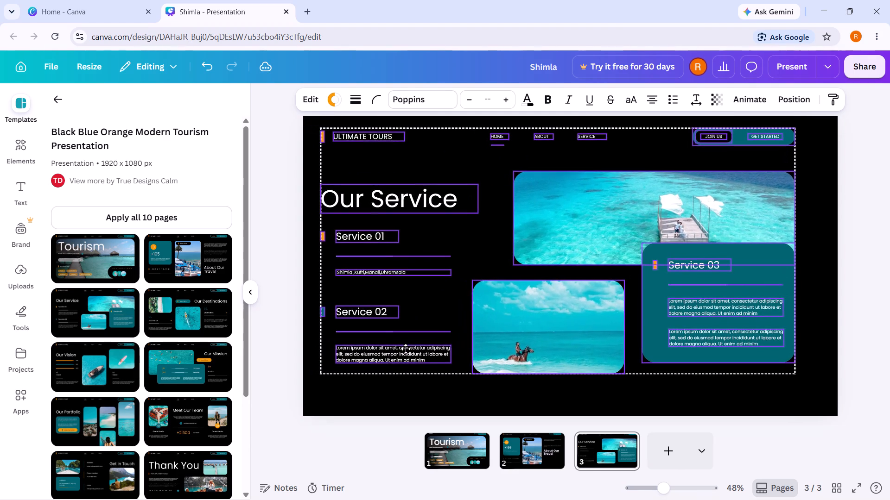
pyautogui.moveTo(406, 349); pyautogui.dragTo(414, 352)
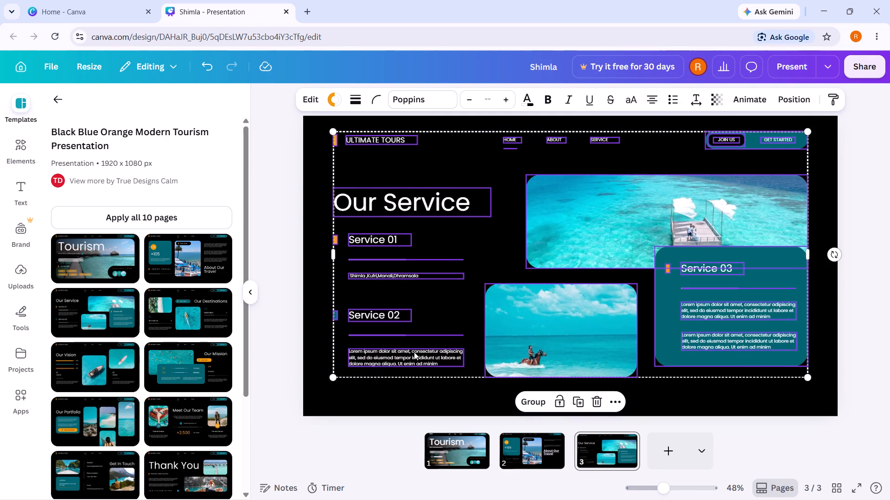
pyautogui.click(439, 362)
pyautogui.moveTo(439, 362); pyautogui.dragTo(439, 365)
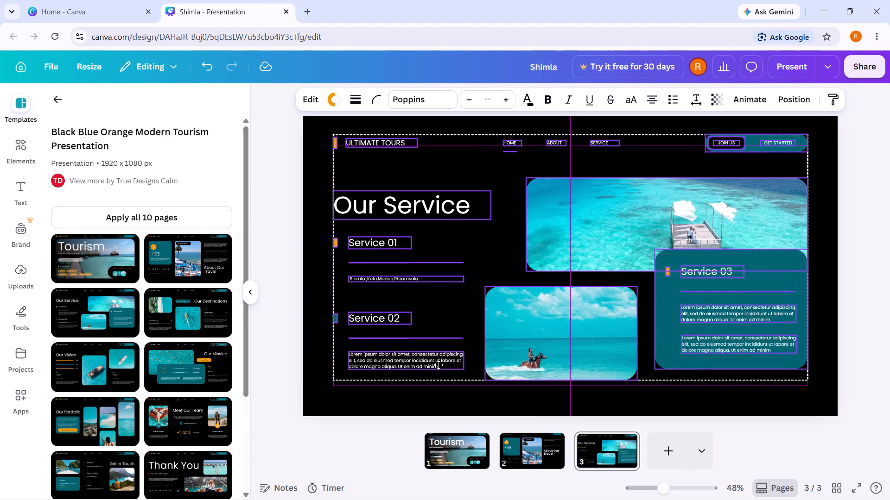
pyautogui.moveTo(439, 365); pyautogui.dragTo(447, 366)
pyautogui.click(488, 284)
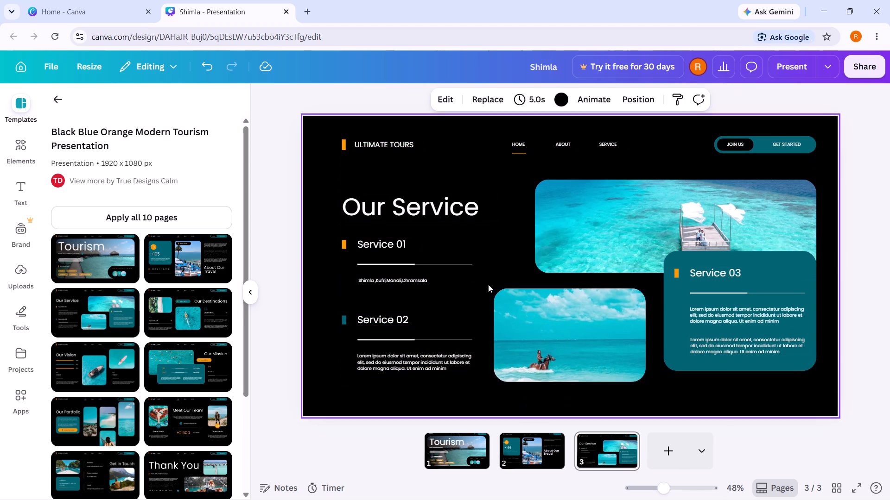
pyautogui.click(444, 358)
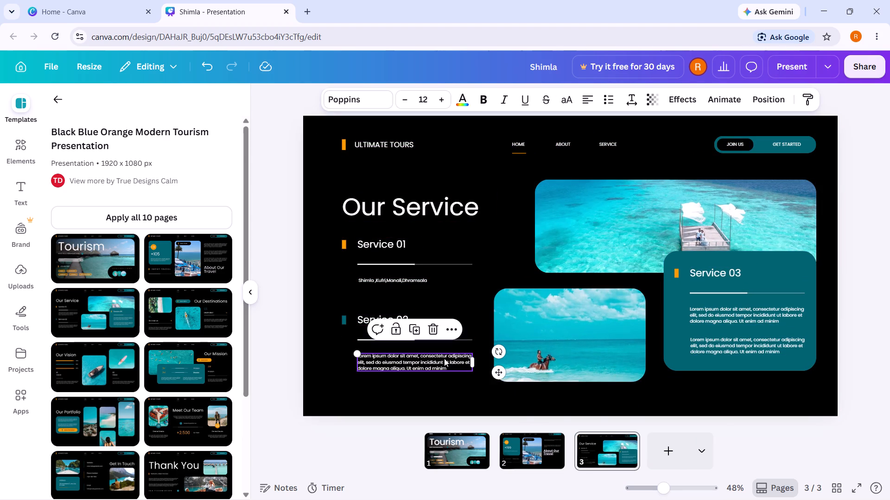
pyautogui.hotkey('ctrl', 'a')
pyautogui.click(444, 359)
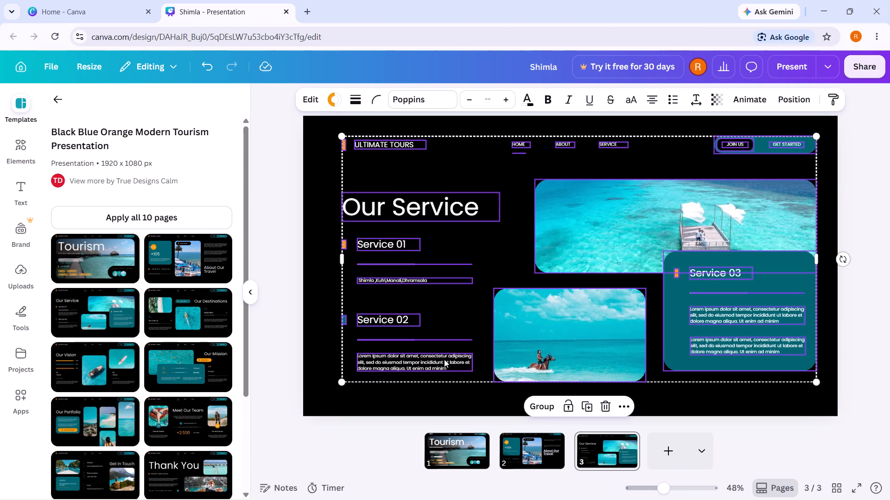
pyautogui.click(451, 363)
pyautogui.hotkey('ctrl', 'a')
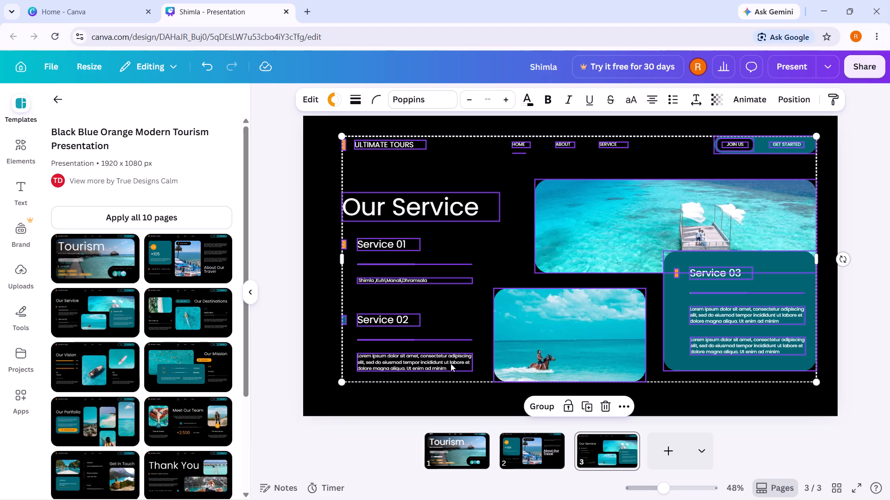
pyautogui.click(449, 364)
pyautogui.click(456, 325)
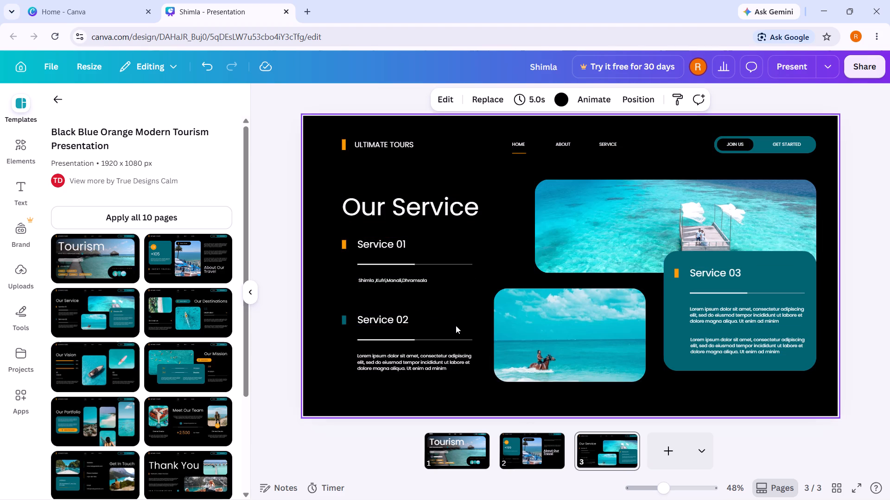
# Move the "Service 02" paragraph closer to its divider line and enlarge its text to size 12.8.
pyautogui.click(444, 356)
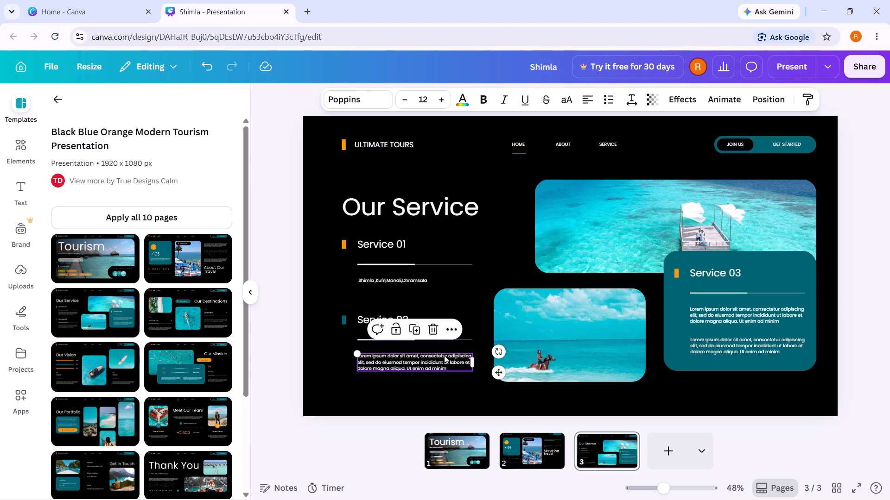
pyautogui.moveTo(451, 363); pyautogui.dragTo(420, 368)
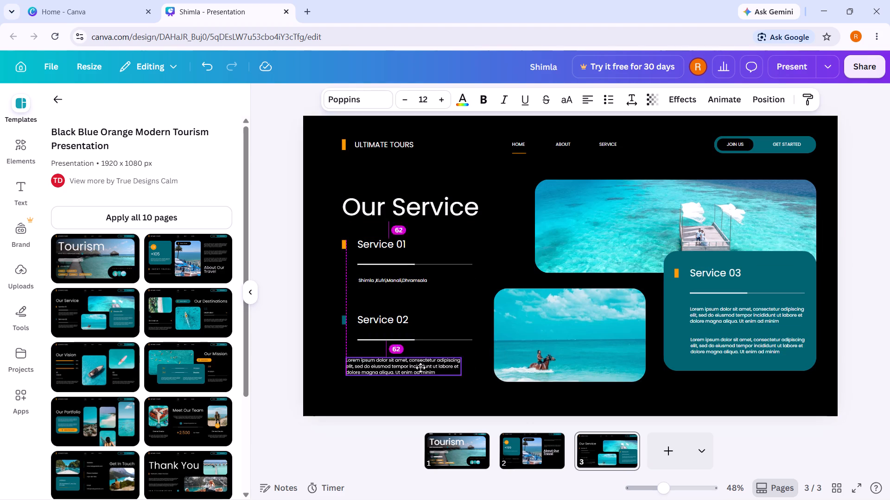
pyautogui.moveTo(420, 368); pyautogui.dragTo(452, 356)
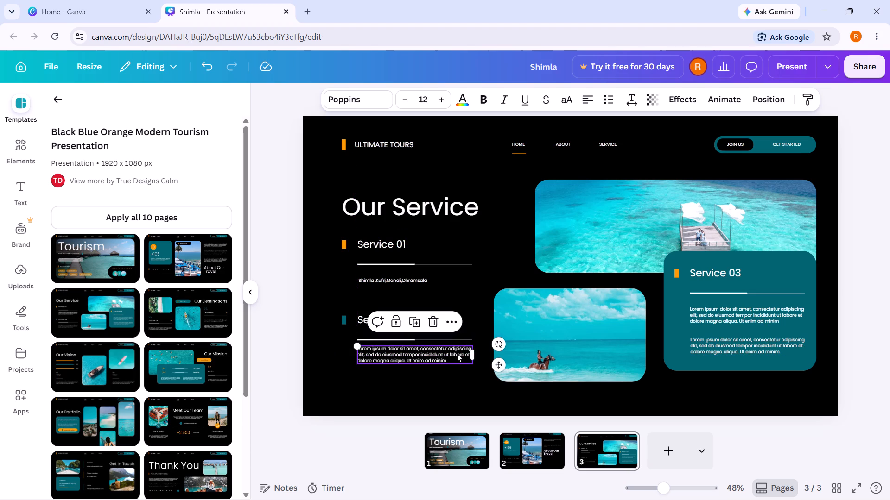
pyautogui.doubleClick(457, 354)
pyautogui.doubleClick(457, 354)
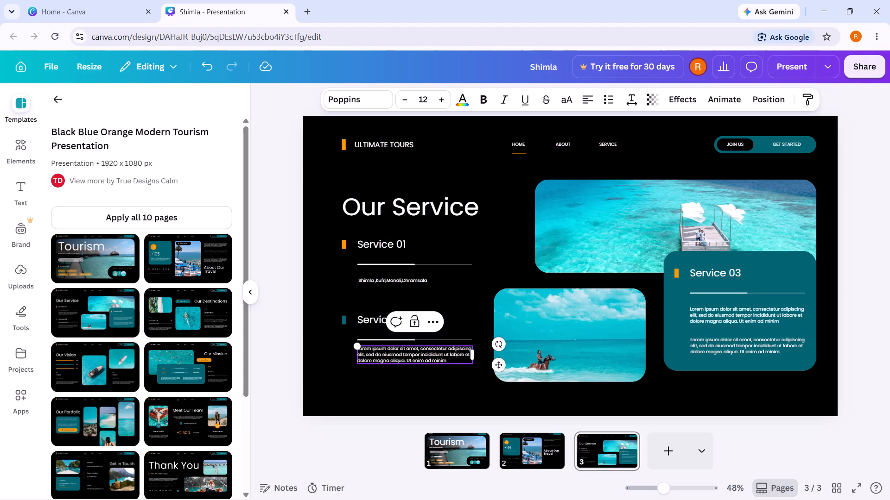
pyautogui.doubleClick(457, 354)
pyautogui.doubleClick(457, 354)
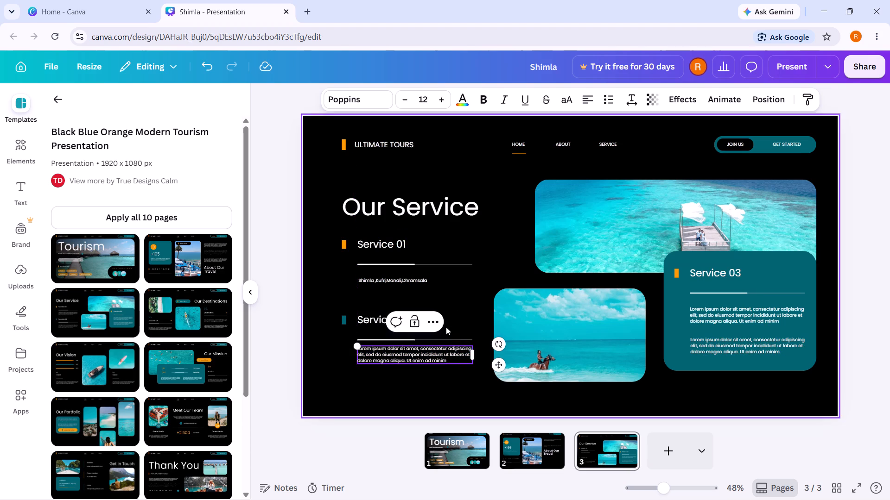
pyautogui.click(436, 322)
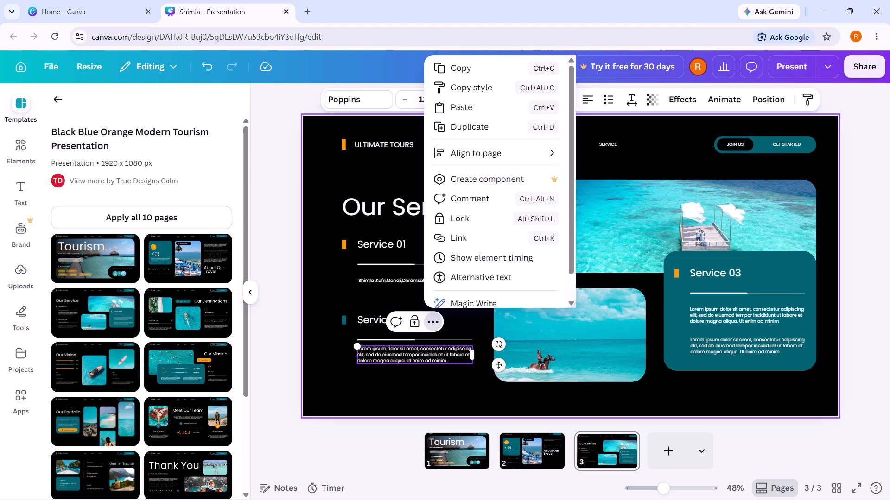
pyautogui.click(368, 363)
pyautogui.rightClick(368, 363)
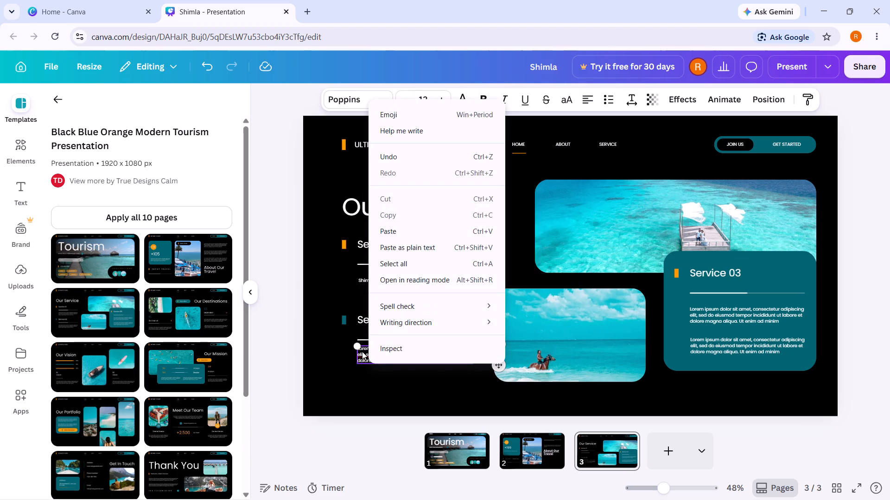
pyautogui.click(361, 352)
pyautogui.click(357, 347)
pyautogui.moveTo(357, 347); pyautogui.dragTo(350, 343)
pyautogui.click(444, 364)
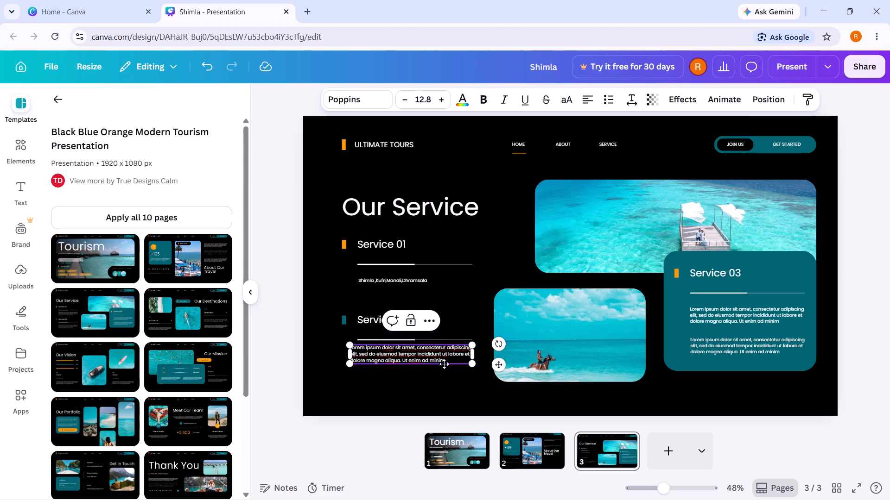
# Delete the whole "Service 02" block: its paragraph, subheading, teal marker and both divider lines.
pyautogui.click(443, 362)
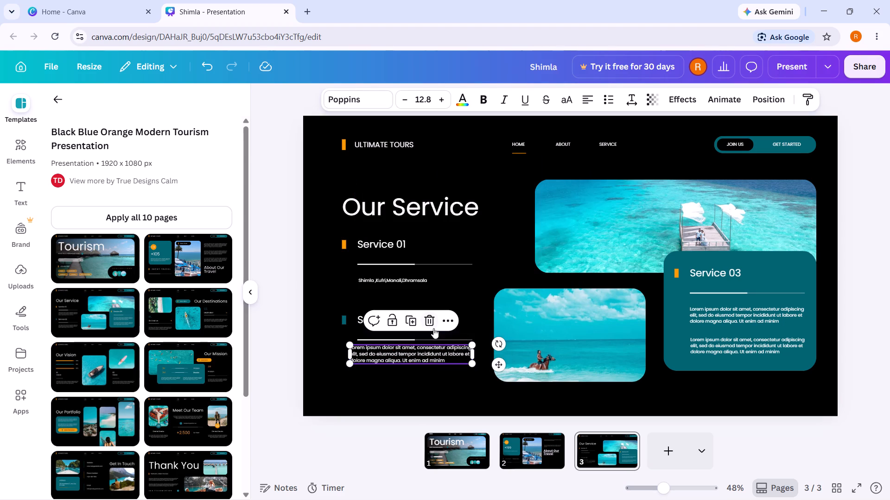
pyautogui.click(432, 325)
pyautogui.click(395, 318)
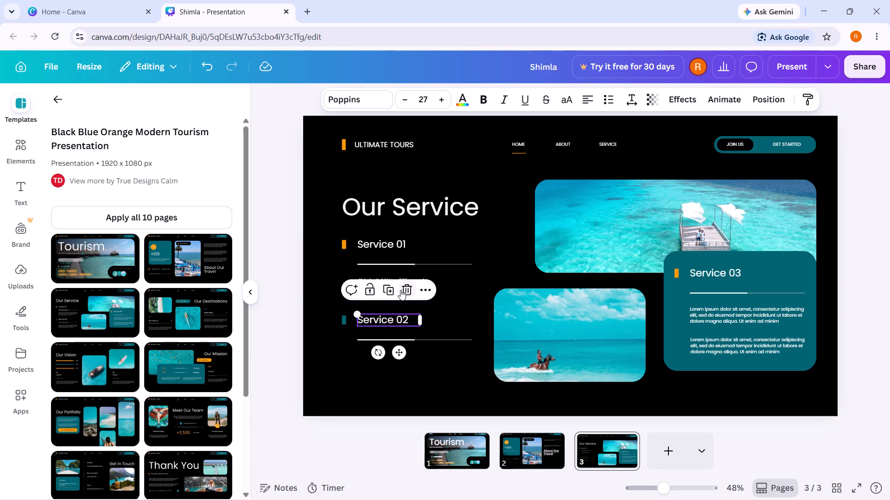
pyautogui.click(400, 290)
pyautogui.click(385, 335)
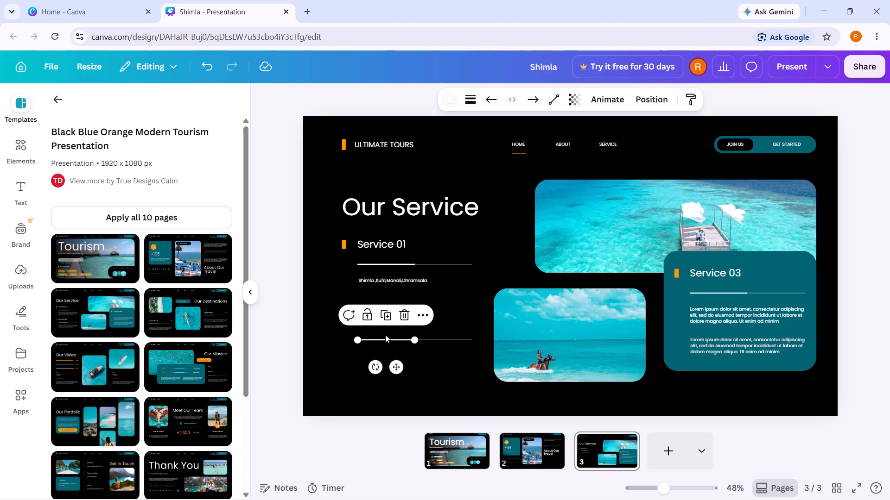
pyautogui.click(406, 314)
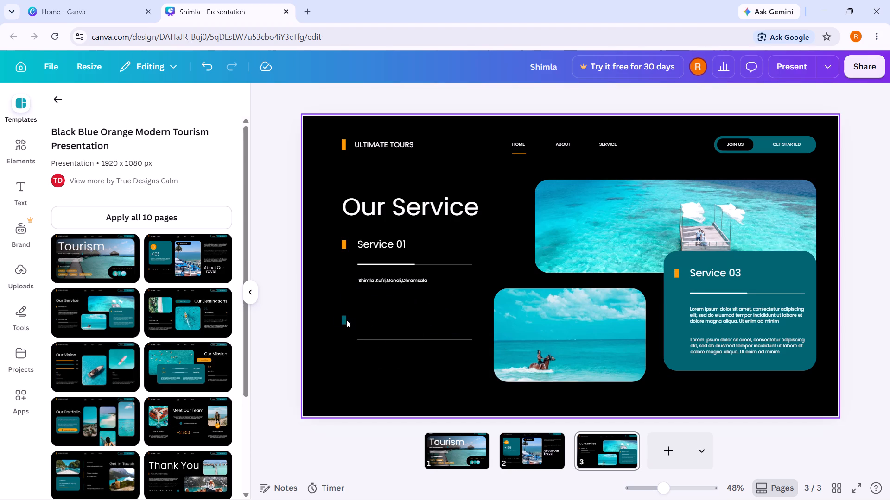
pyautogui.click(345, 319)
pyautogui.click(360, 293)
pyautogui.click(391, 340)
pyautogui.click(431, 317)
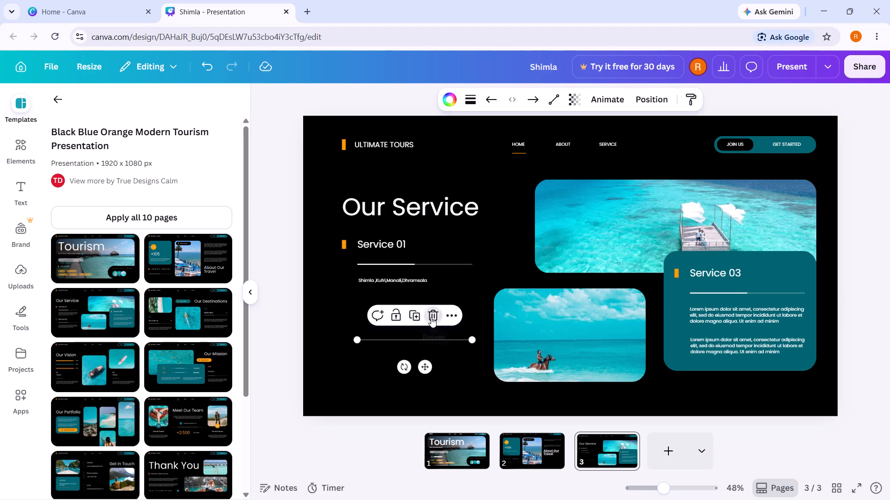
# Rename the "Service 03" subheading on the teal card as "Service 02", ending with a line break.
pyautogui.doubleClick(742, 270)
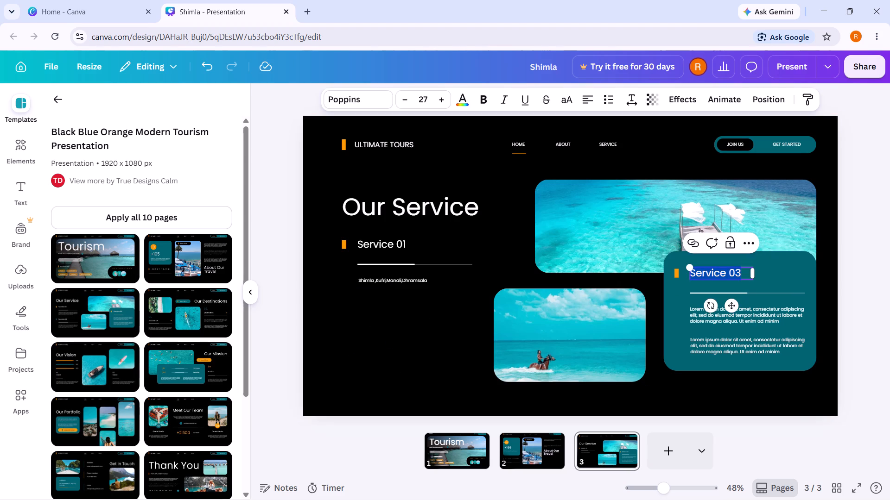
pyautogui.press('Right')
pyautogui.press('BackSpace')
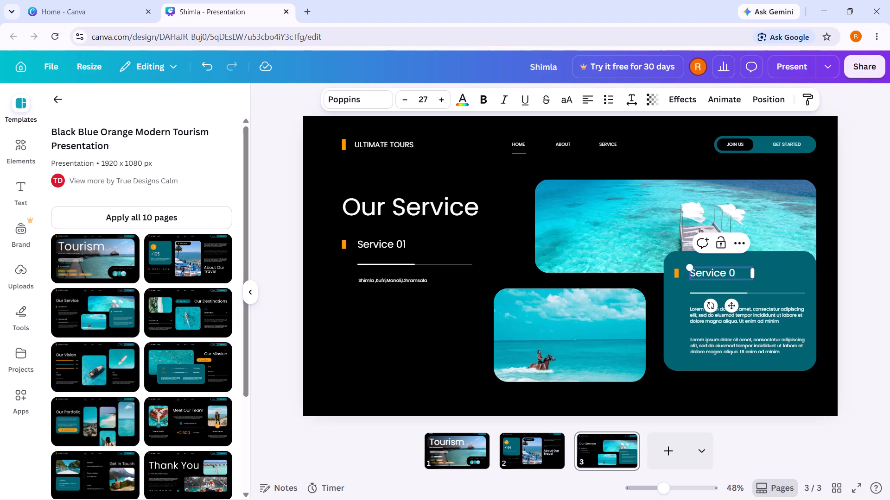
pyautogui.press('2')
pyautogui.press('Return')
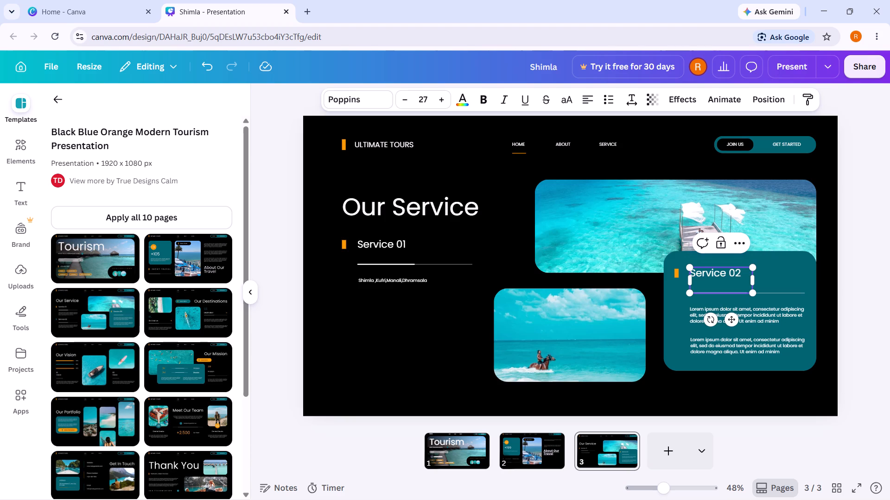
pyautogui.click(795, 267)
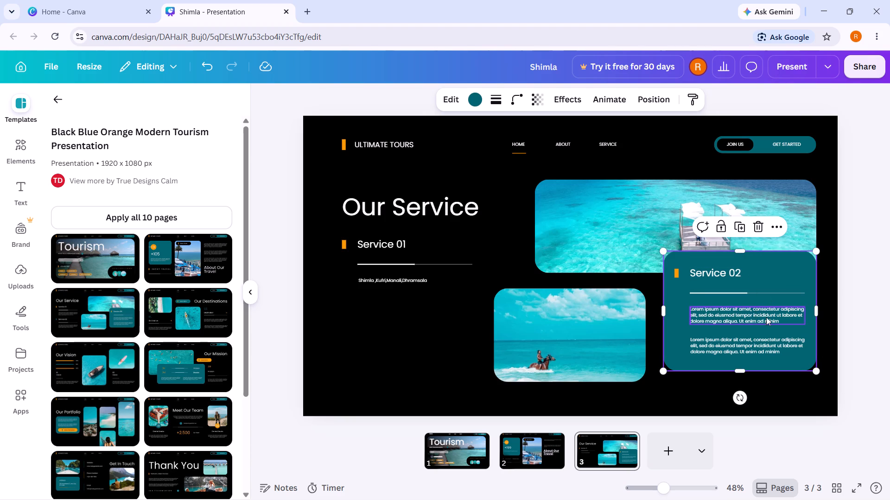
# Select the first placeholder paragraph on the teal card.
pyautogui.click(775, 317)
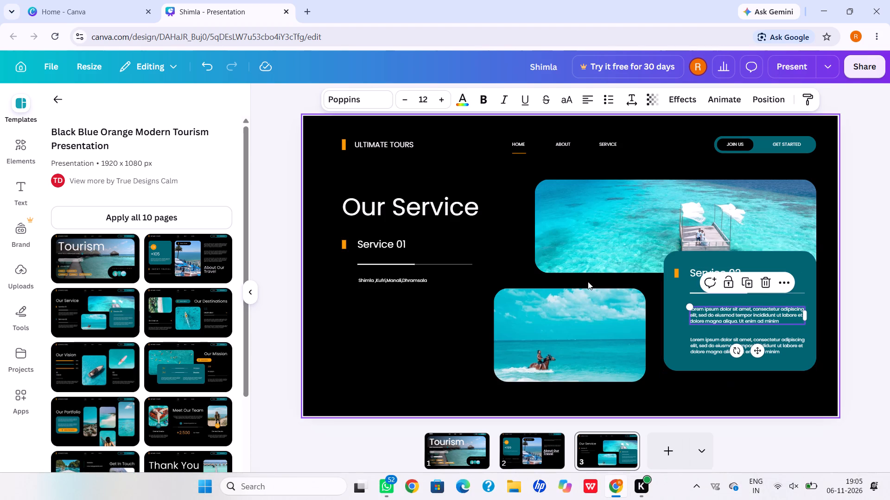
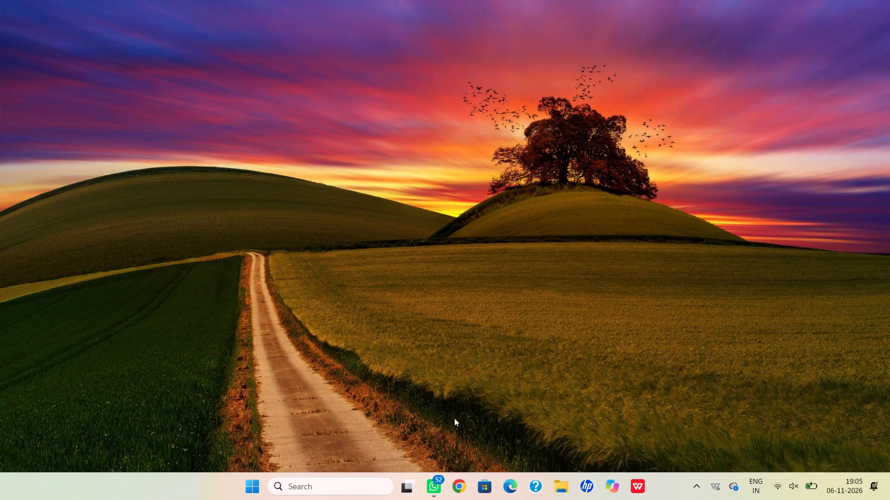
# Bring up the Shut Down Windows dialog from the desktop.
pyautogui.hotkey('alt', 'F4')
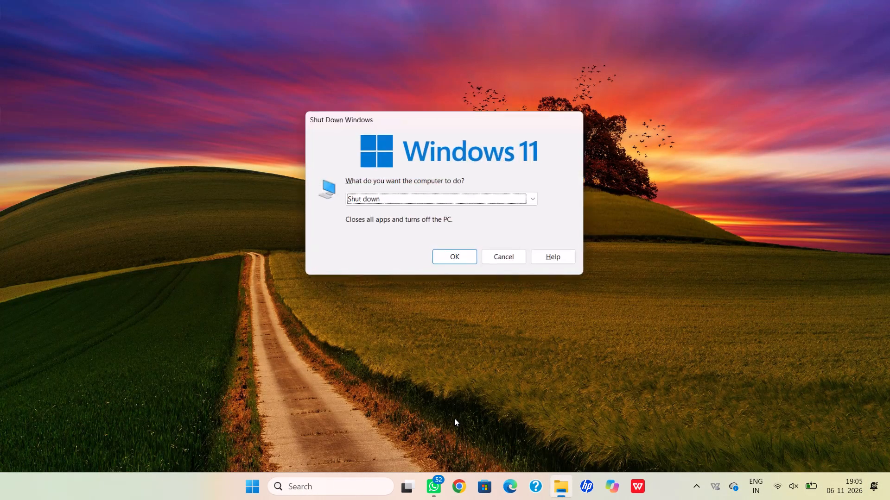